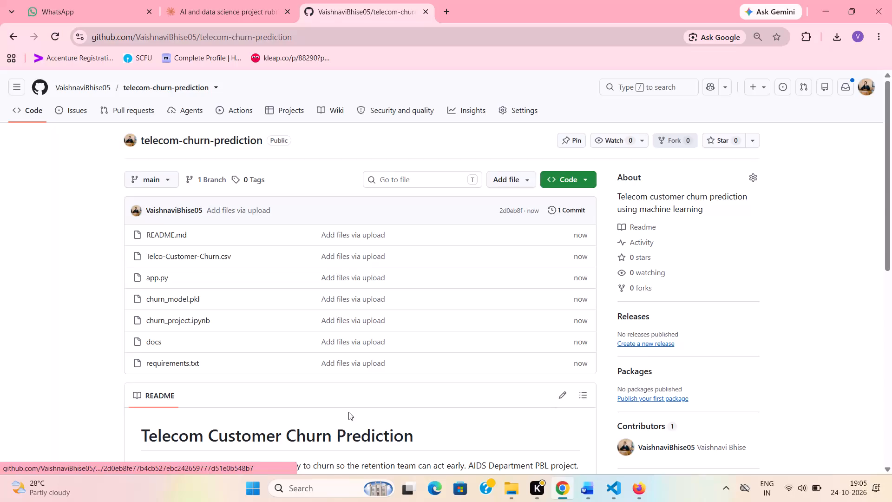
Review the telecom-churn-prediction repository's README on its main page and in the file editor, leaving it unedited.
{"action": "scroll", "coordinate": [353, 424], "scroll_direction": "down", "scroll_amount": 7}
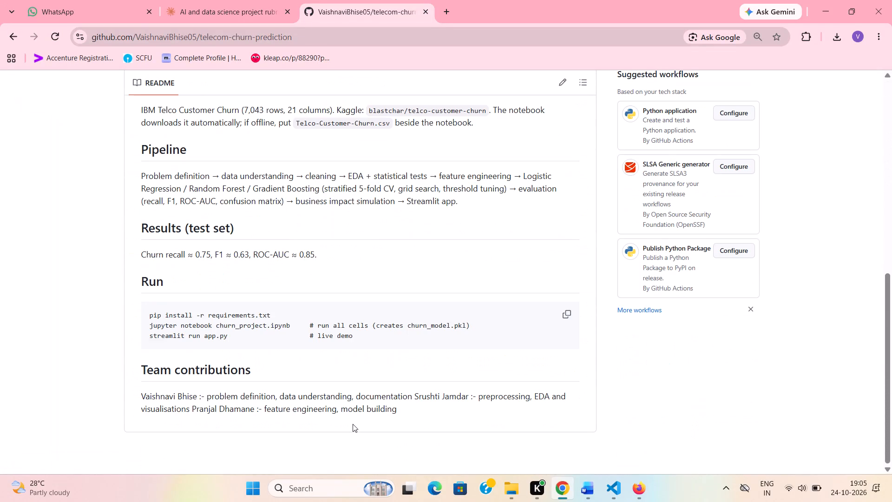
{"action": "scroll", "coordinate": [353, 424], "scroll_direction": "up", "scroll_amount": 12}
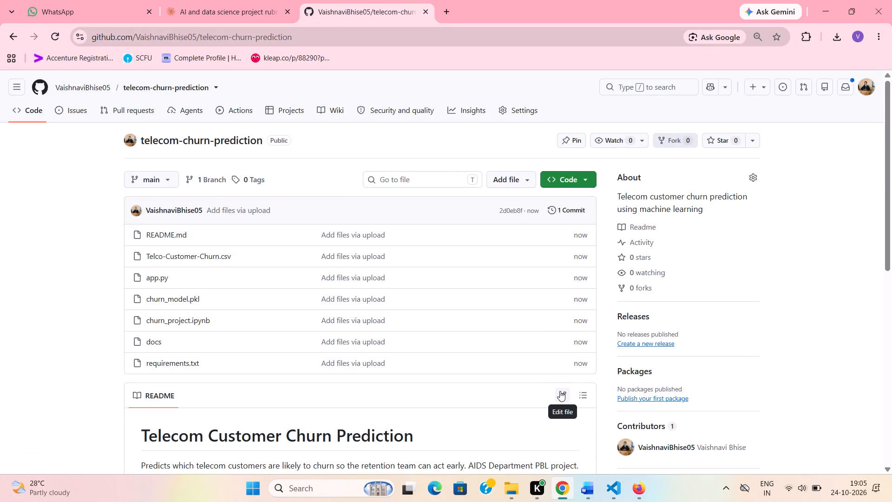
{"action": "left_click", "coordinate": [560, 391]}
{"action": "scroll", "coordinate": [427, 375], "scroll_direction": "down", "scroll_amount": 7}
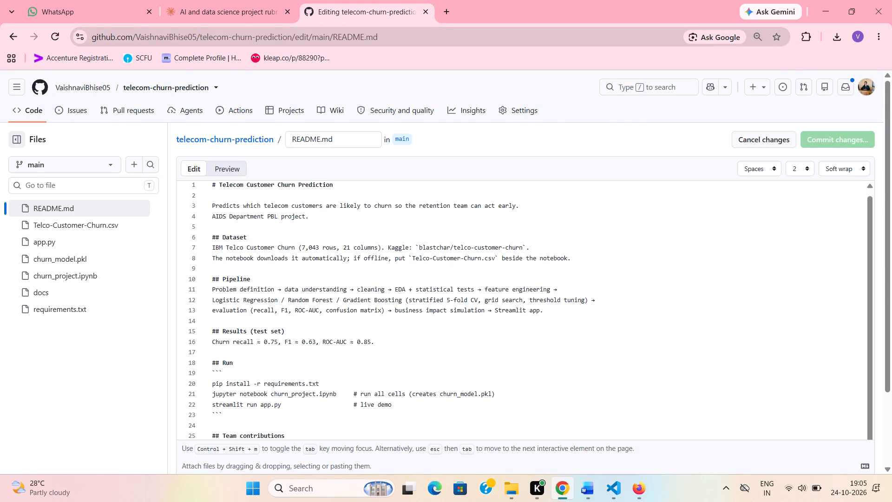
{"action": "scroll", "coordinate": [427, 375], "scroll_direction": "down", "scroll_amount": 5}
{"action": "scroll", "coordinate": [469, 290], "scroll_direction": "up", "scroll_amount": 14}
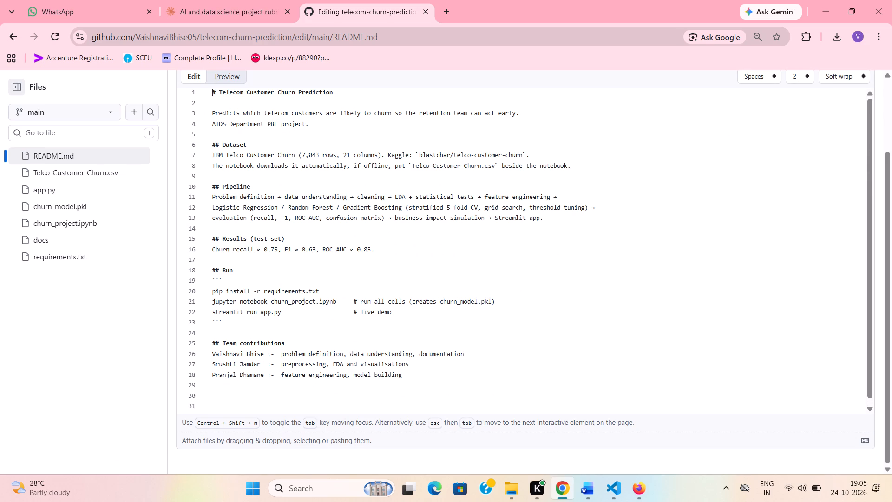
{"action": "scroll", "coordinate": [684, 188], "scroll_direction": "up", "scroll_amount": 9}
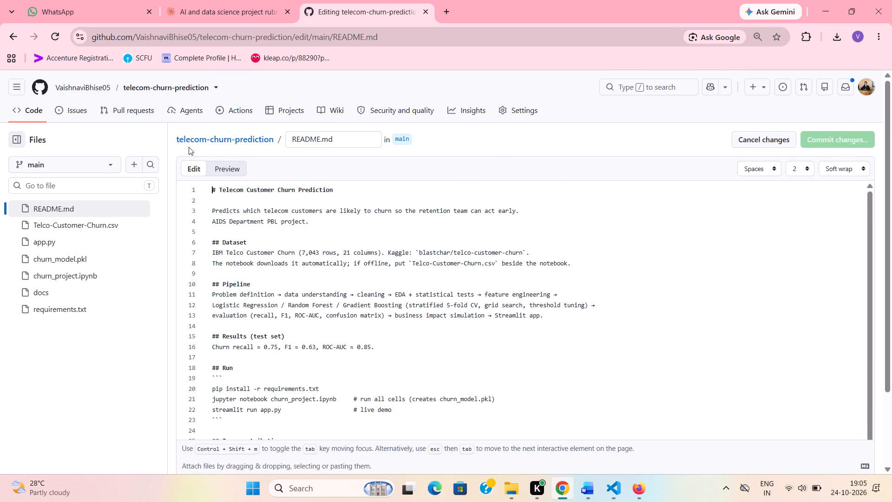
{"action": "left_click", "coordinate": [220, 134]}
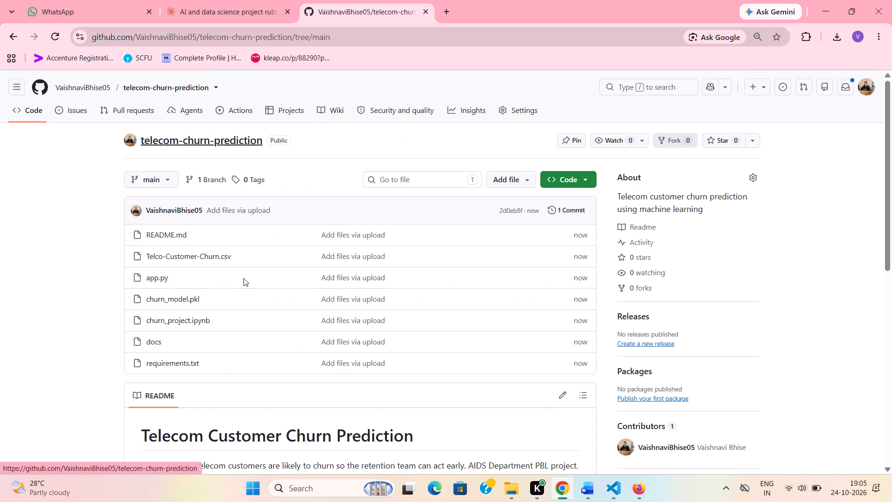
Recheck the repository's README and inspect the docs file's content, returning to the repository's main page.
{"action": "scroll", "coordinate": [256, 360], "scroll_direction": "down", "scroll_amount": 7}
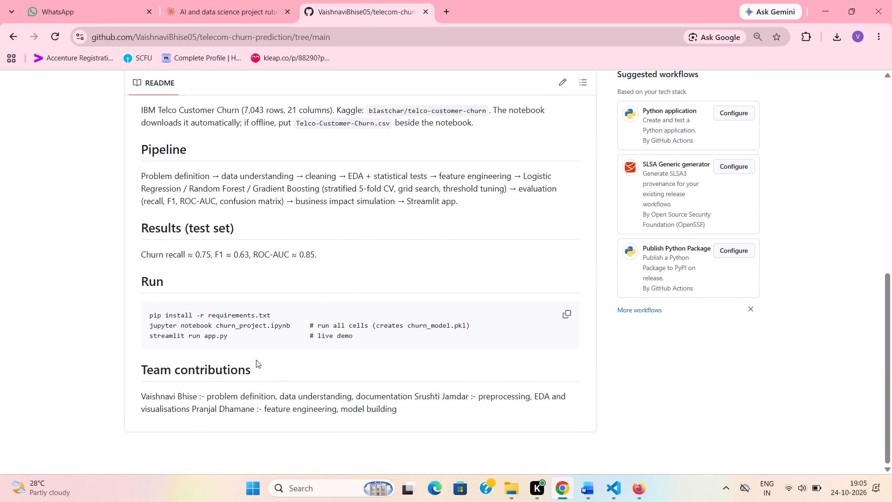
{"action": "scroll", "coordinate": [217, 264], "scroll_direction": "up", "scroll_amount": 2}
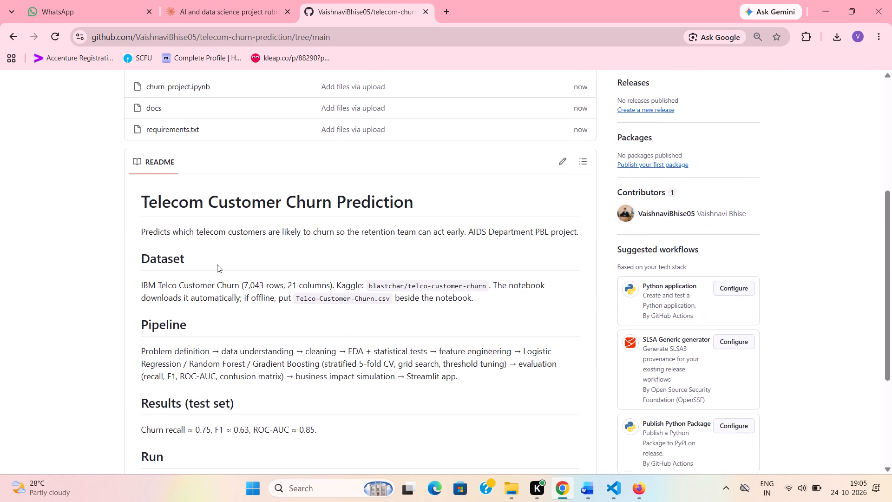
{"action": "scroll", "coordinate": [217, 264], "scroll_direction": "up", "scroll_amount": 5}
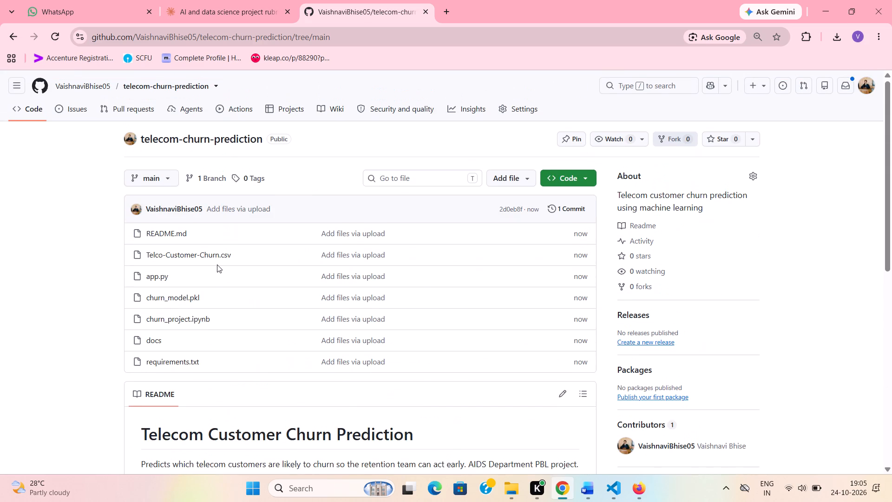
{"action": "left_click", "coordinate": [151, 341]}
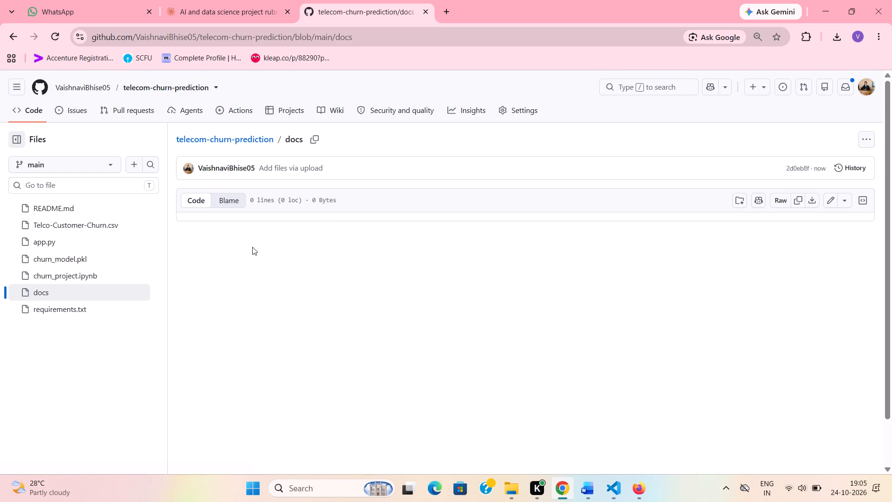
{"action": "left_click", "coordinate": [12, 44]}
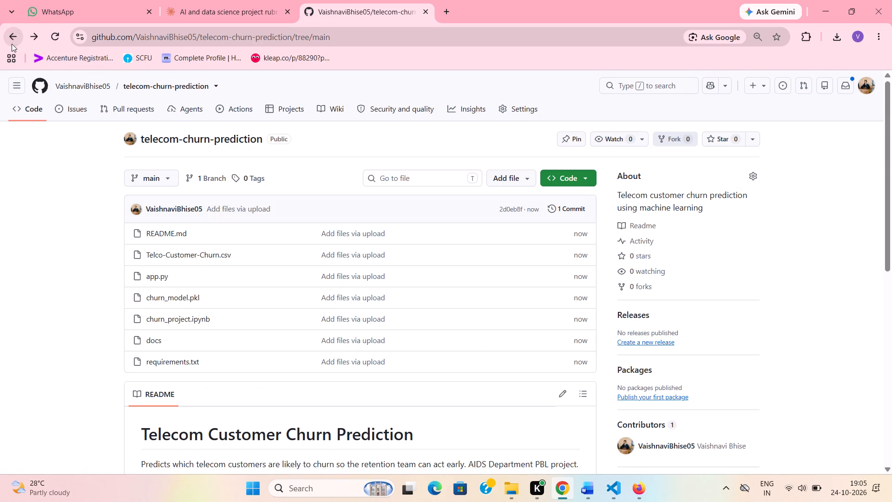
Switch to the PBL project report in Word and review its abstract and Section 1.
{"action": "left_click", "coordinate": [613, 485]}
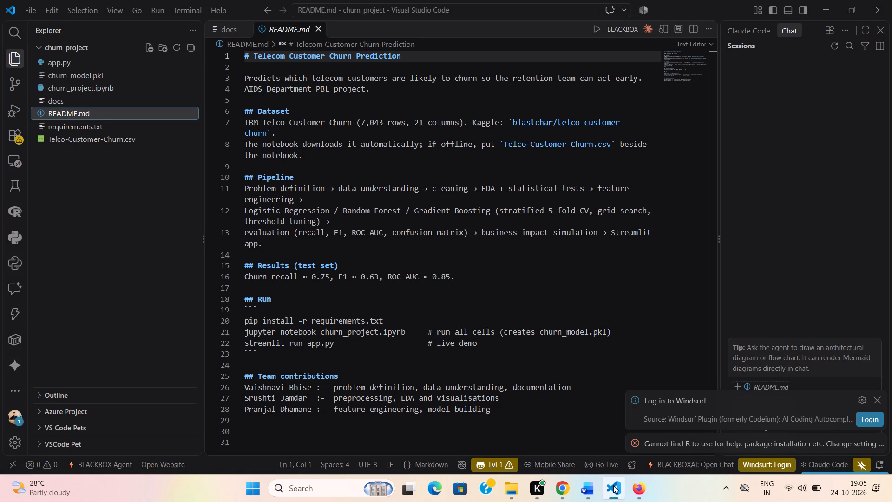
{"action": "left_click", "coordinate": [585, 486]}
{"action": "scroll", "coordinate": [466, 264], "scroll_direction": "down", "scroll_amount": 5}
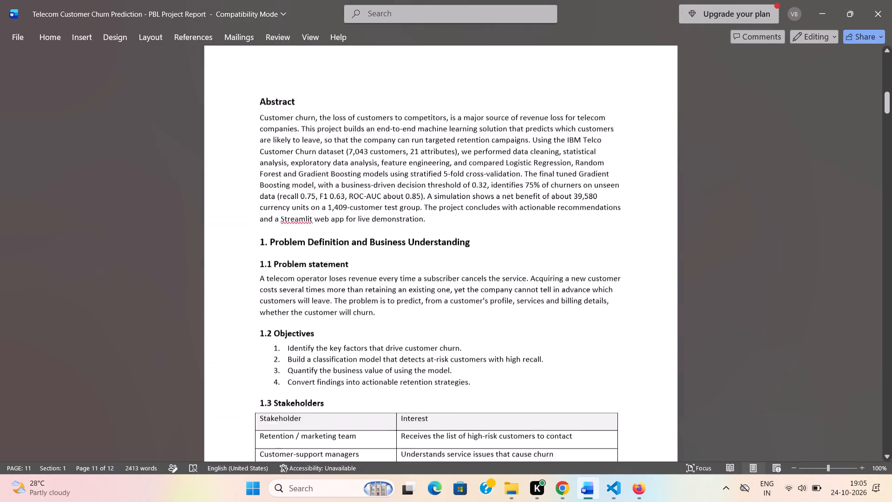
{"action": "scroll", "coordinate": [466, 264], "scroll_direction": "down", "scroll_amount": 4}
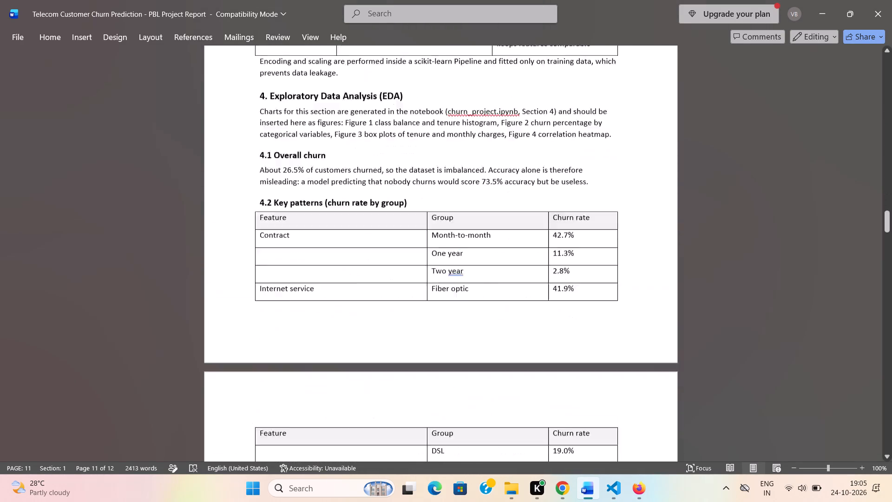
{"action": "scroll", "coordinate": [397, 291], "scroll_direction": "up", "scroll_amount": 7}
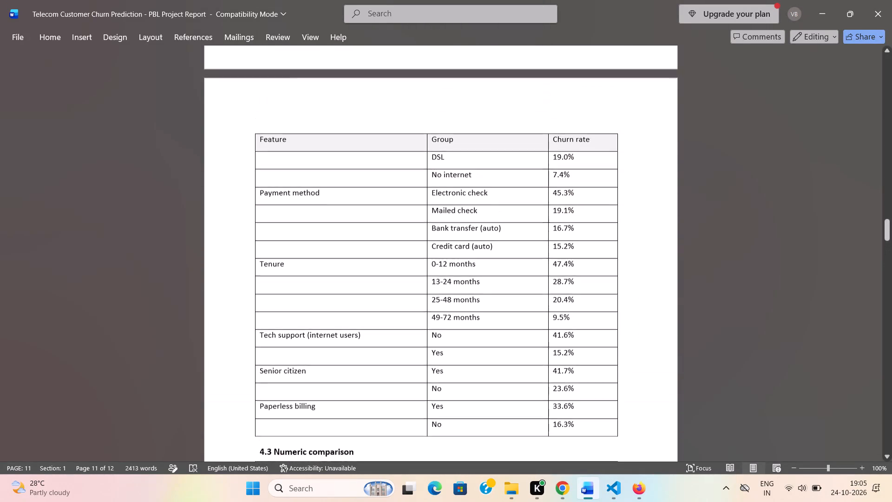
{"action": "scroll", "coordinate": [397, 291], "scroll_direction": "up", "scroll_amount": 4}
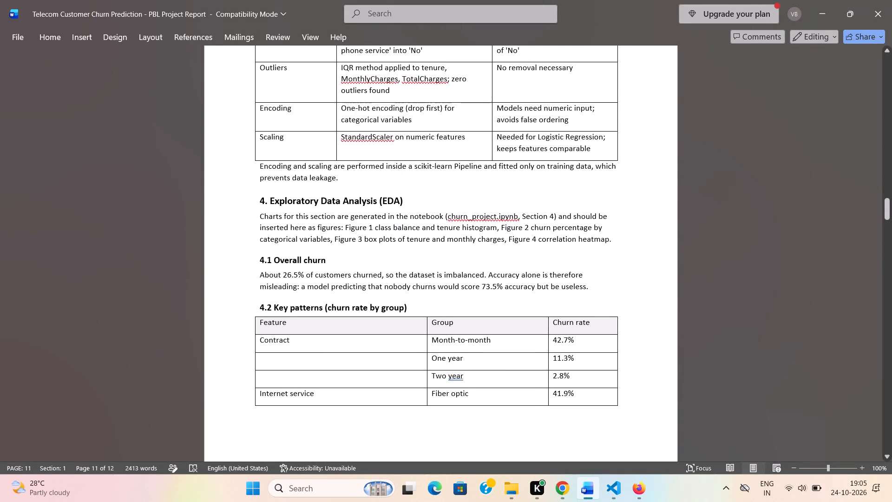
{"action": "scroll", "coordinate": [397, 291], "scroll_direction": "down", "scroll_amount": 9}
{"action": "scroll", "coordinate": [397, 291], "scroll_direction": "up", "scroll_amount": 7}
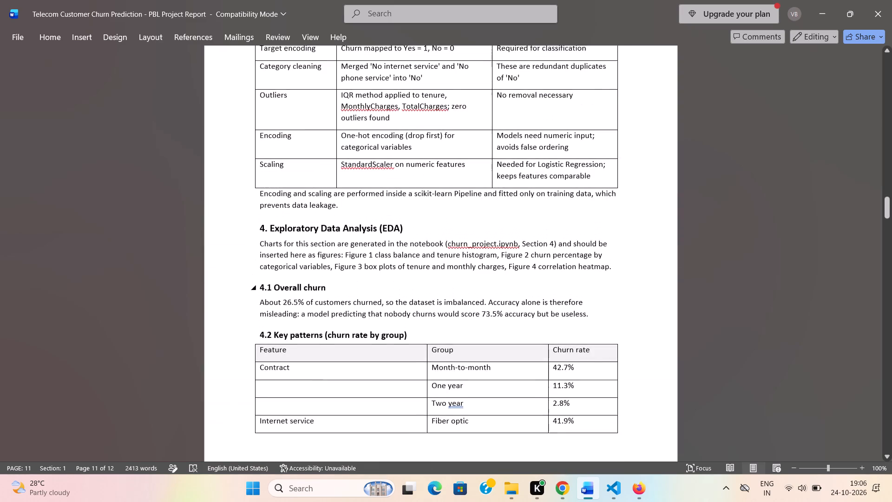
{"action": "scroll", "coordinate": [397, 291], "scroll_direction": "up", "scroll_amount": 1}
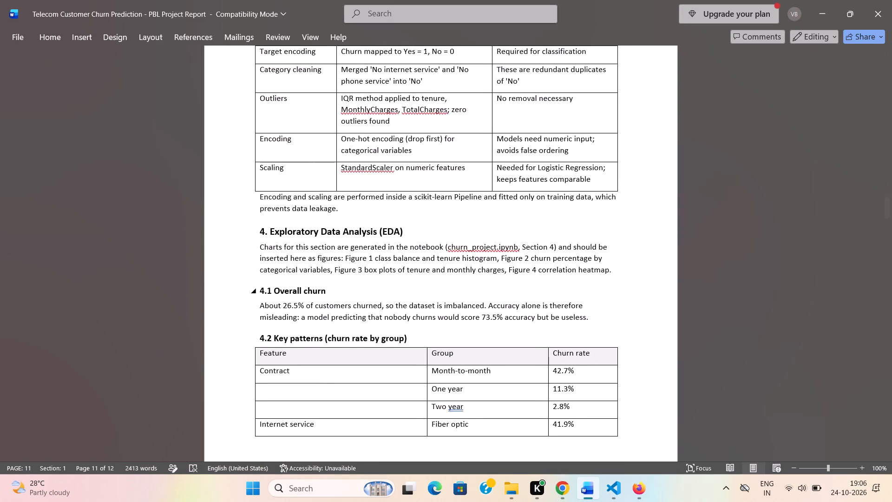
{"action": "scroll", "coordinate": [397, 291], "scroll_direction": "down", "scroll_amount": 3}
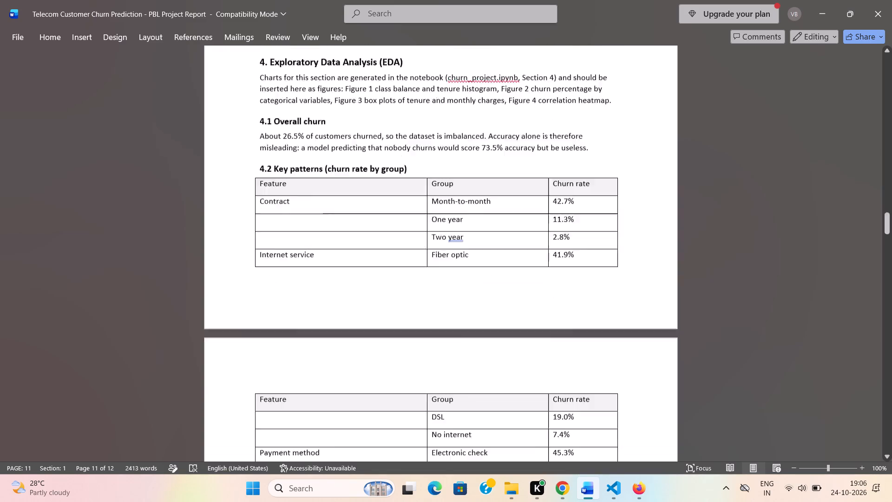
{"action": "scroll", "coordinate": [397, 291], "scroll_direction": "down", "scroll_amount": 7}
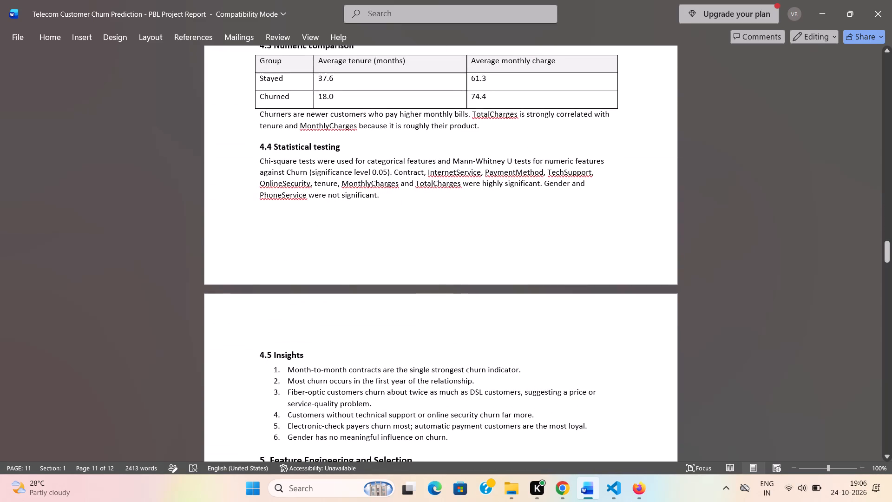
{"action": "scroll", "coordinate": [397, 291], "scroll_direction": "down", "scroll_amount": 3}
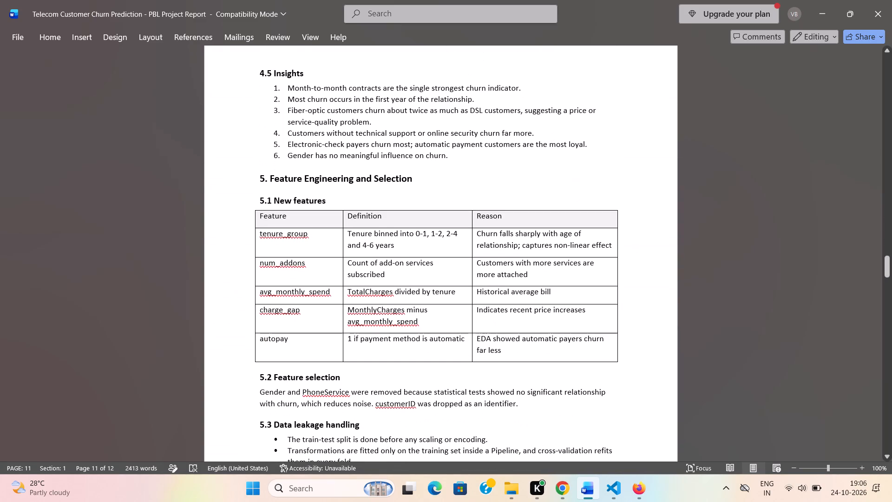
Insert two empty paragraphs after the introductory paragraph of Section 4, Exploratory Data Analysis (EDA), above heading 4.1.
{"action": "scroll", "coordinate": [397, 291], "scroll_direction": "up", "scroll_amount": 16}
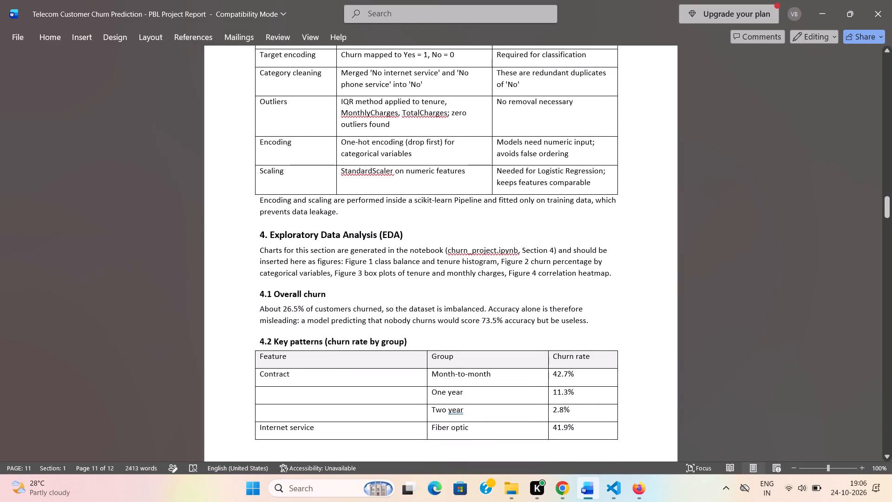
{"action": "left_click", "coordinate": [620, 278]}
{"action": "key", "text": "Return"}
{"action": "key", "text": "Return"}
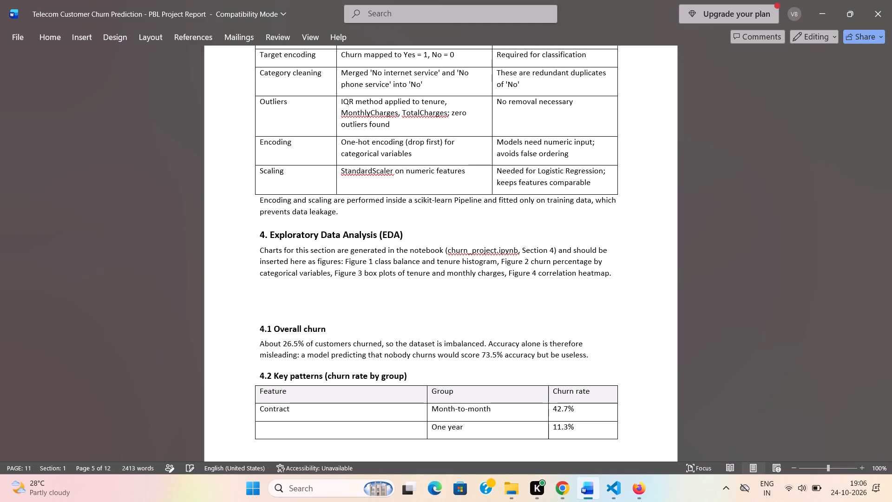
Switch to VS Code, open churn_project.ipynb and copy the Class balance and Tenure by churn chart output from Section 4.
{"action": "left_click", "coordinate": [602, 483]}
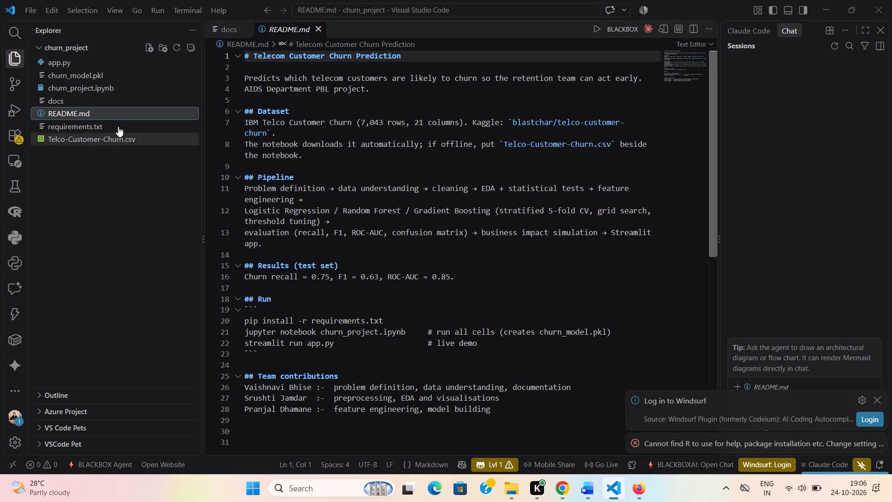
{"action": "left_click", "coordinate": [98, 89]}
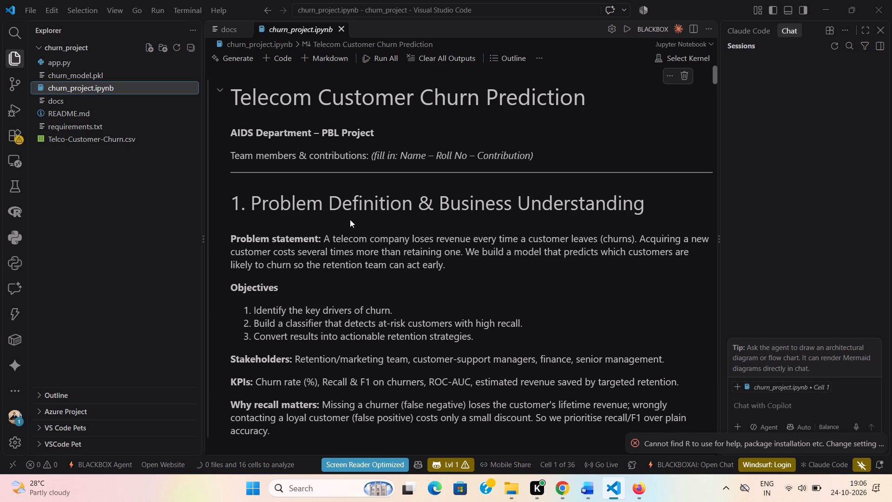
{"action": "scroll", "coordinate": [350, 219], "scroll_direction": "down", "scroll_amount": 7}
{"action": "scroll", "coordinate": [350, 219], "scroll_direction": "down", "scroll_amount": 19}
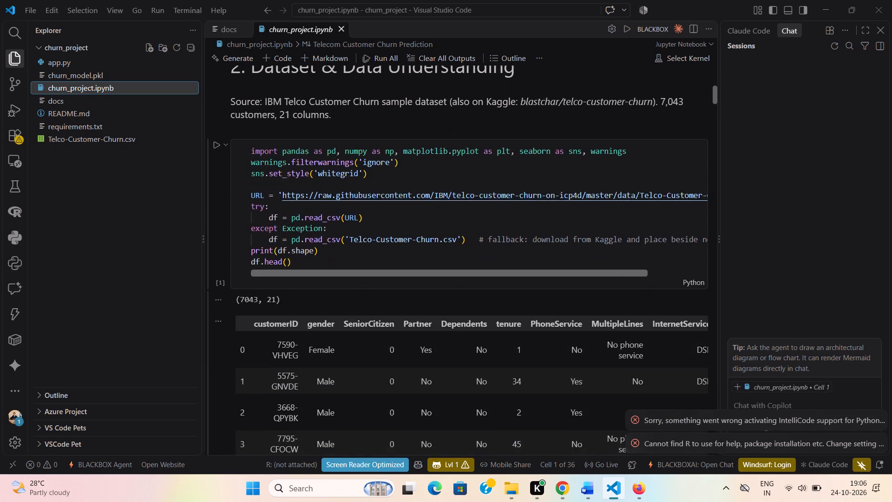
{"action": "scroll", "coordinate": [350, 219], "scroll_direction": "down", "scroll_amount": 18}
{"action": "scroll", "coordinate": [350, 219], "scroll_direction": "down", "scroll_amount": 10}
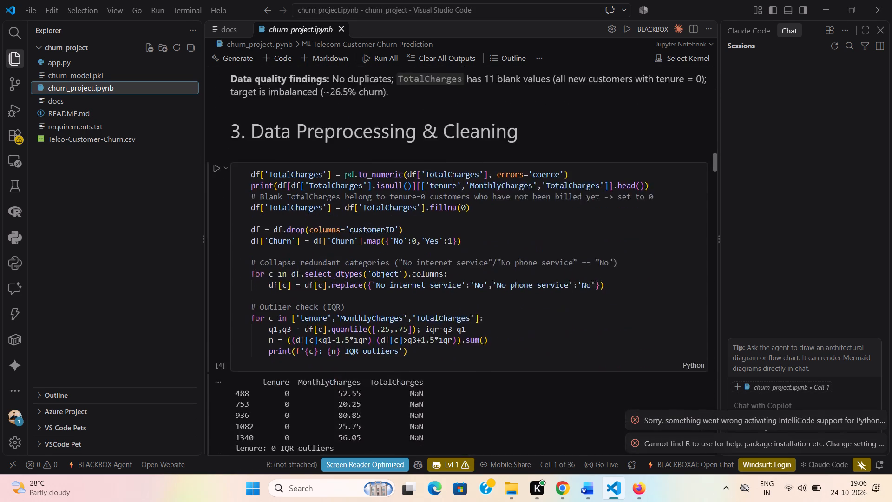
{"action": "scroll", "coordinate": [350, 219], "scroll_direction": "down", "scroll_amount": 12}
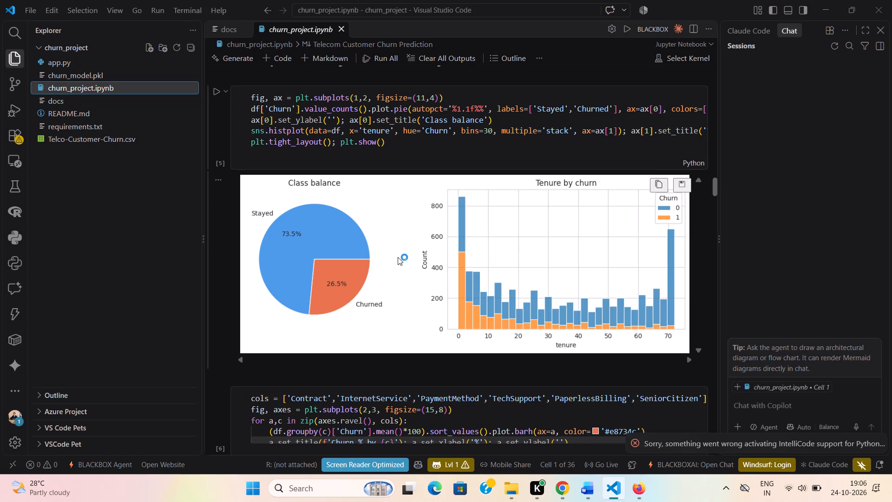
{"action": "right_click", "coordinate": [398, 257]}
{"action": "right_click", "coordinate": [398, 257]}
{"action": "triple_click", "coordinate": [374, 263]}
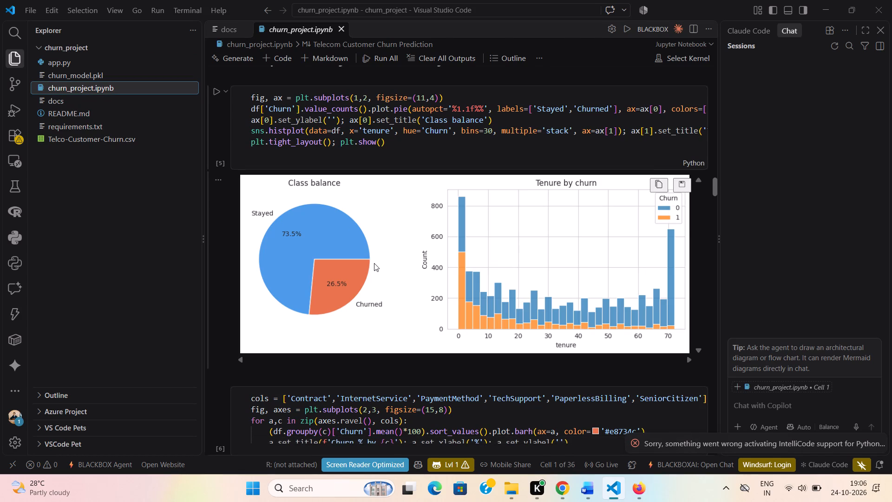
{"action": "left_click", "coordinate": [324, 254]}
{"action": "right_click", "coordinate": [324, 254]}
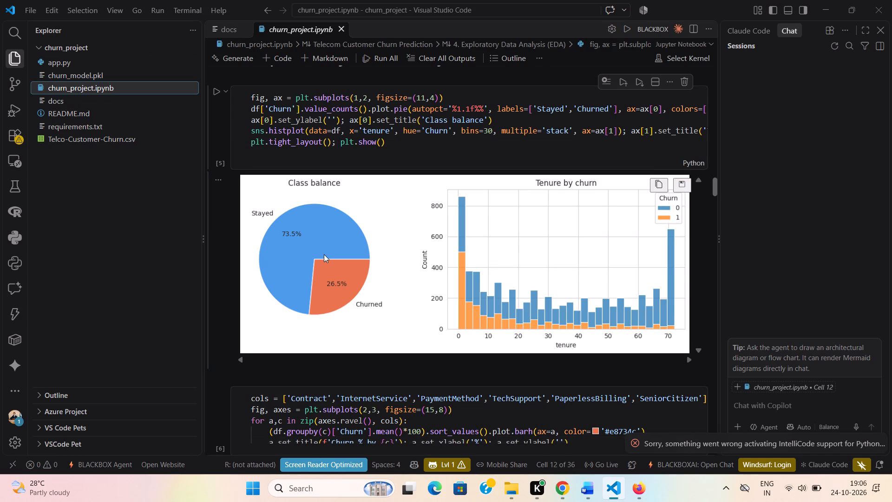
{"action": "scroll", "coordinate": [324, 254], "scroll_direction": "up", "scroll_amount": 1}
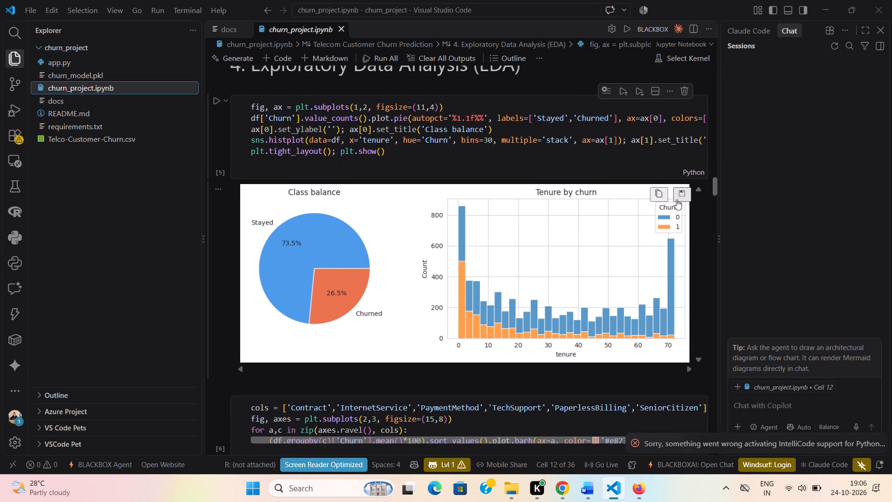
{"action": "left_click", "coordinate": [653, 191]}
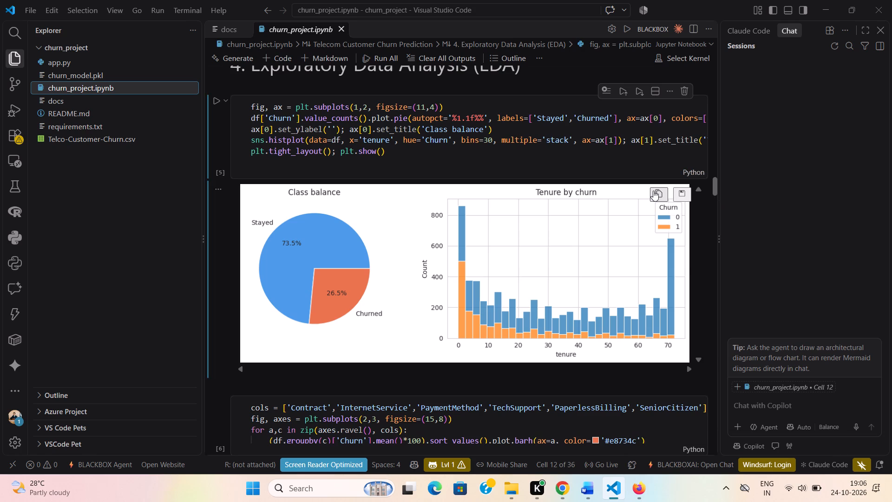
Return to the Word report, remove one empty paragraph above heading 4.1 and paste the chart below the Section 4 introductory paragraph.
{"action": "left_click", "coordinate": [595, 488]}
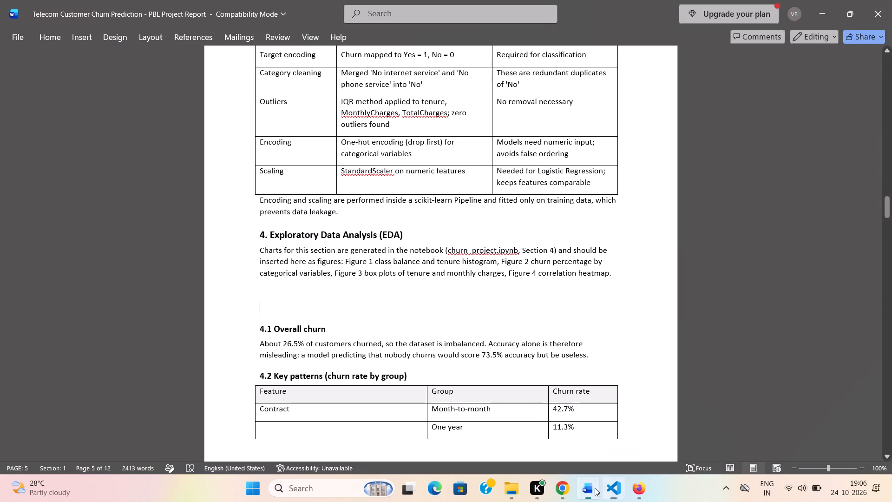
{"action": "key", "text": "BackSpace"}
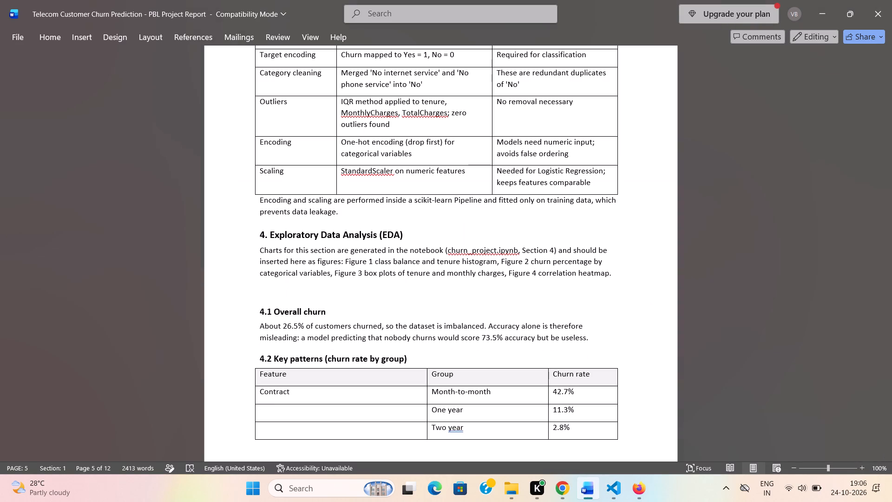
{"action": "left_click", "coordinate": [355, 290]}
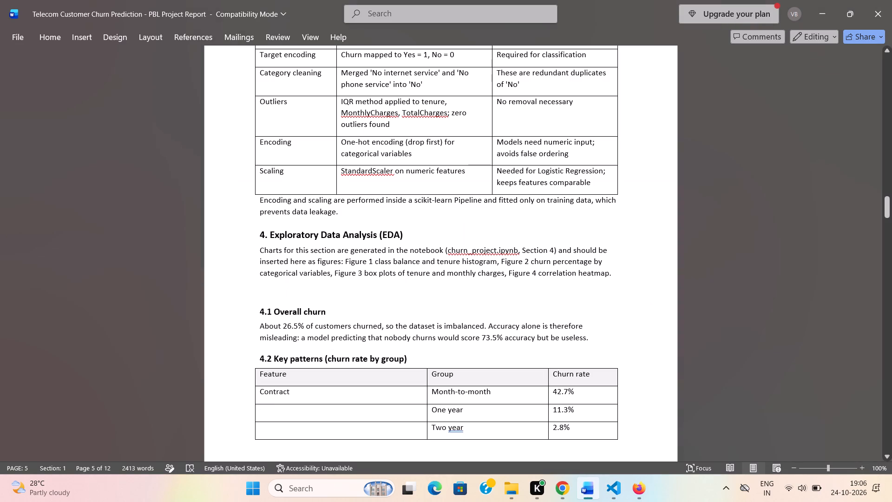
{"action": "key", "text": "ctrl+v"}
{"action": "scroll", "coordinate": [439, 335], "scroll_direction": "down", "scroll_amount": 1}
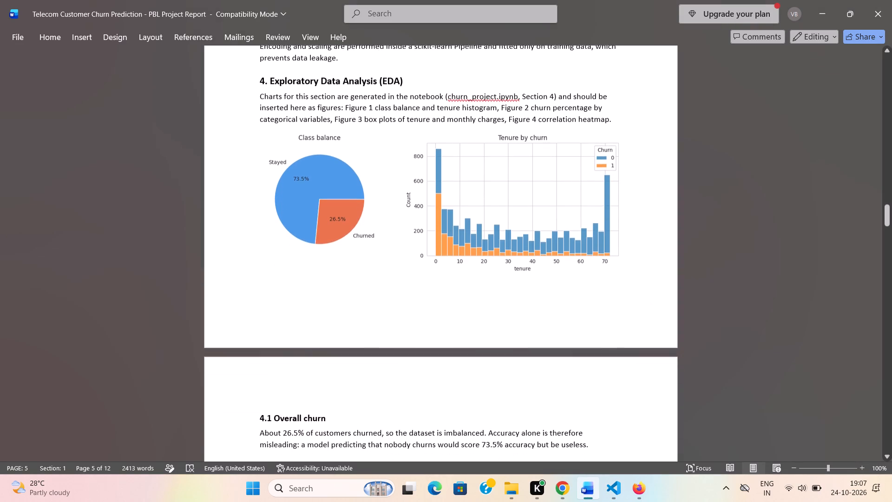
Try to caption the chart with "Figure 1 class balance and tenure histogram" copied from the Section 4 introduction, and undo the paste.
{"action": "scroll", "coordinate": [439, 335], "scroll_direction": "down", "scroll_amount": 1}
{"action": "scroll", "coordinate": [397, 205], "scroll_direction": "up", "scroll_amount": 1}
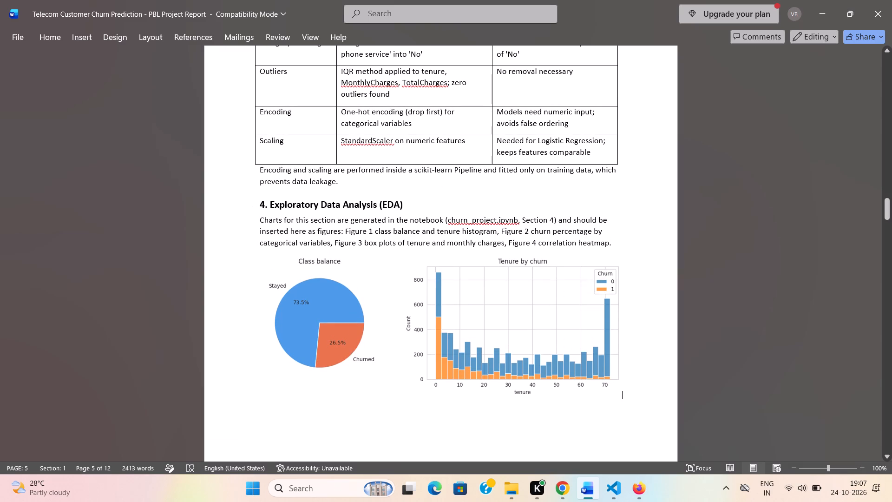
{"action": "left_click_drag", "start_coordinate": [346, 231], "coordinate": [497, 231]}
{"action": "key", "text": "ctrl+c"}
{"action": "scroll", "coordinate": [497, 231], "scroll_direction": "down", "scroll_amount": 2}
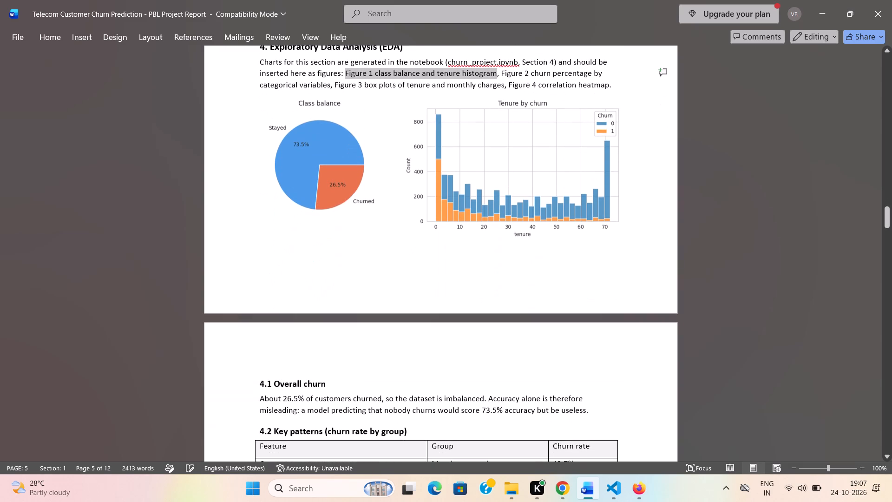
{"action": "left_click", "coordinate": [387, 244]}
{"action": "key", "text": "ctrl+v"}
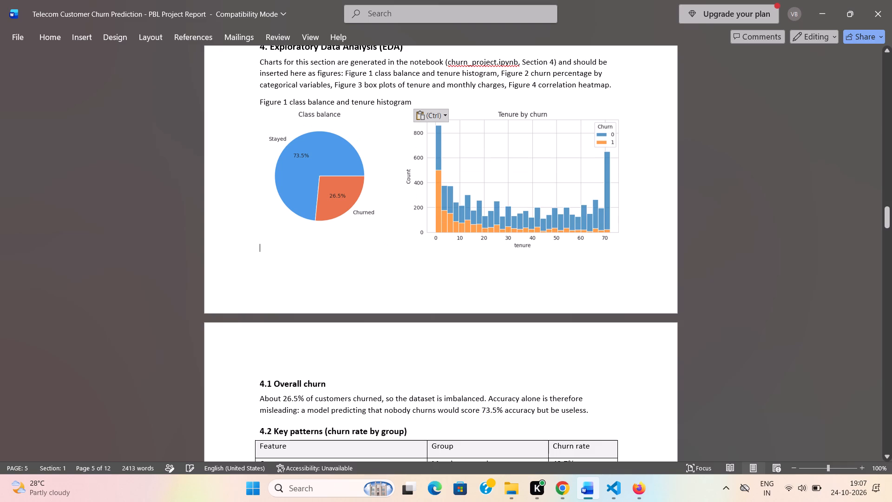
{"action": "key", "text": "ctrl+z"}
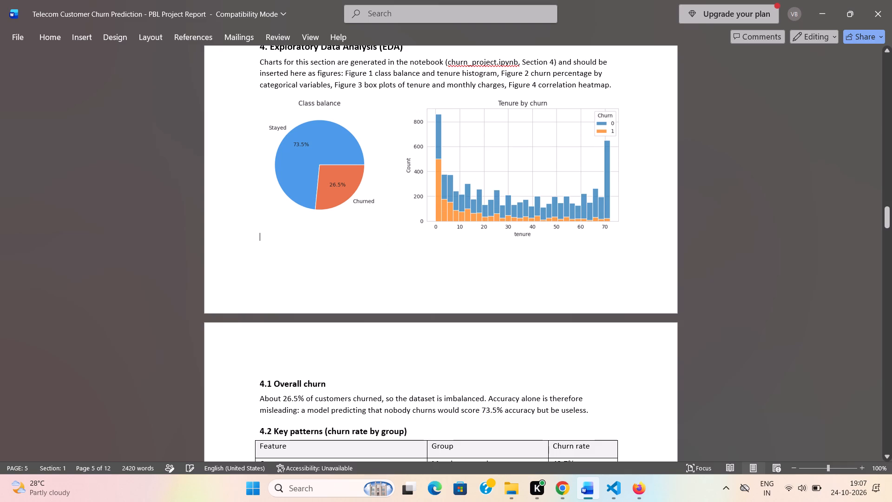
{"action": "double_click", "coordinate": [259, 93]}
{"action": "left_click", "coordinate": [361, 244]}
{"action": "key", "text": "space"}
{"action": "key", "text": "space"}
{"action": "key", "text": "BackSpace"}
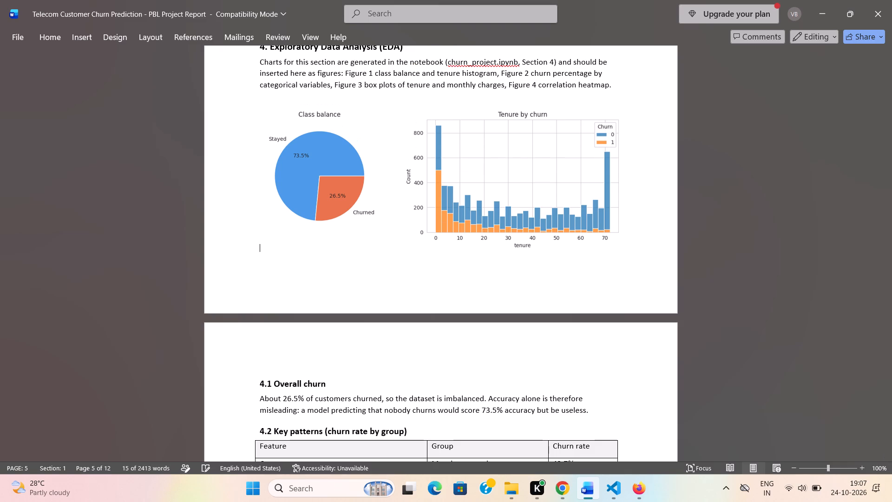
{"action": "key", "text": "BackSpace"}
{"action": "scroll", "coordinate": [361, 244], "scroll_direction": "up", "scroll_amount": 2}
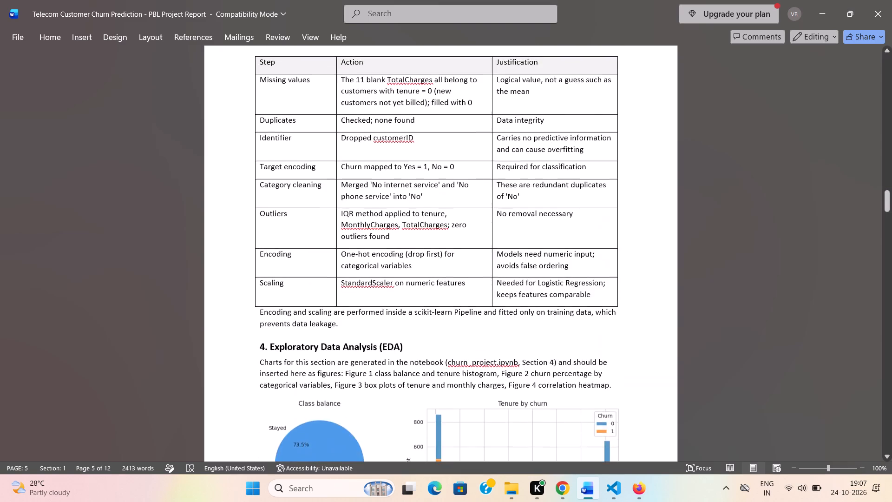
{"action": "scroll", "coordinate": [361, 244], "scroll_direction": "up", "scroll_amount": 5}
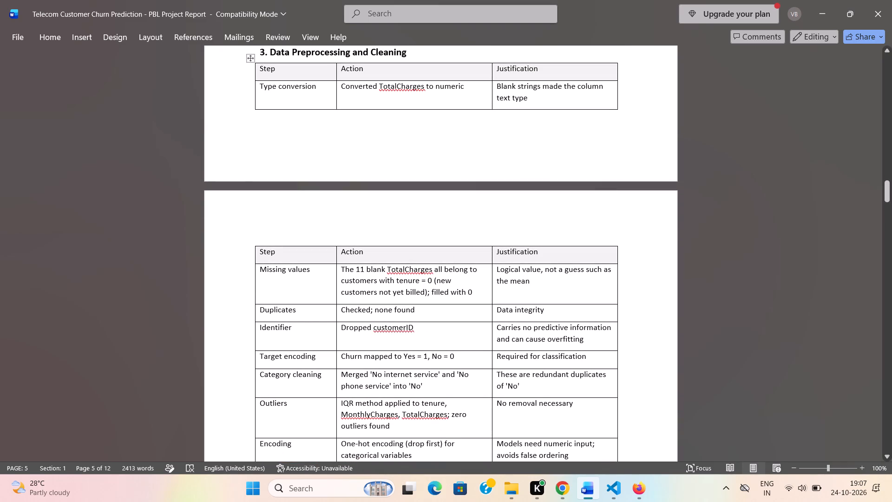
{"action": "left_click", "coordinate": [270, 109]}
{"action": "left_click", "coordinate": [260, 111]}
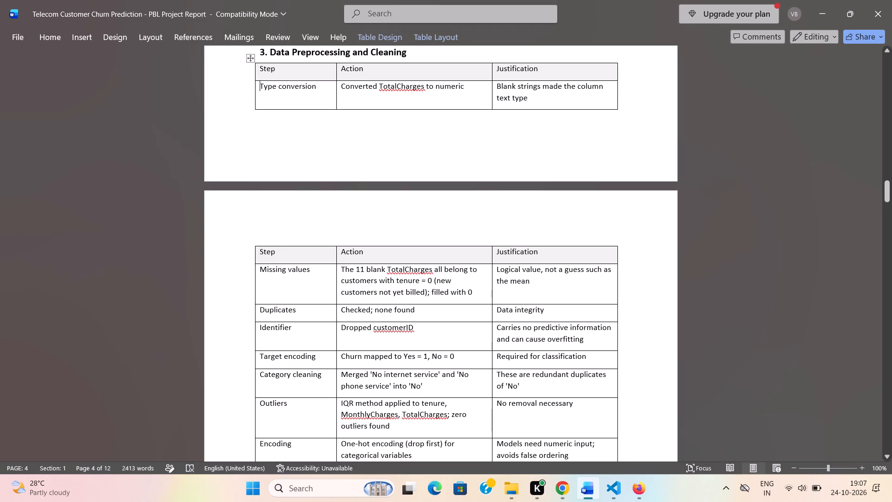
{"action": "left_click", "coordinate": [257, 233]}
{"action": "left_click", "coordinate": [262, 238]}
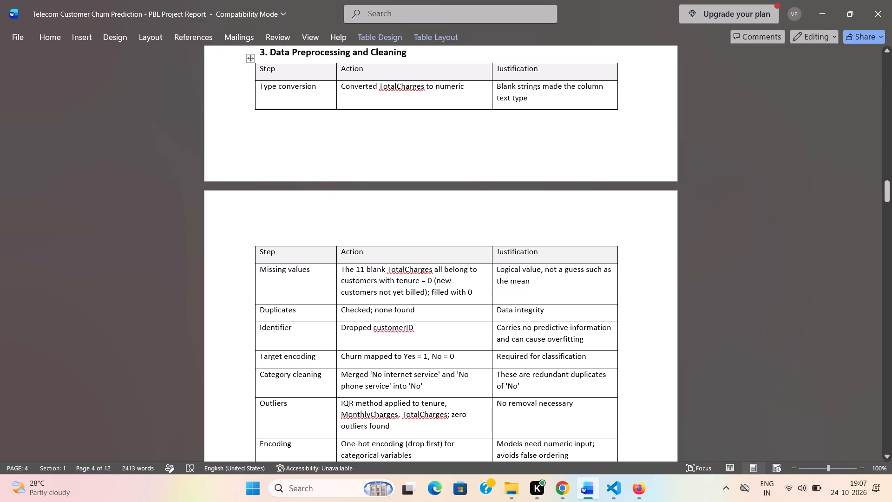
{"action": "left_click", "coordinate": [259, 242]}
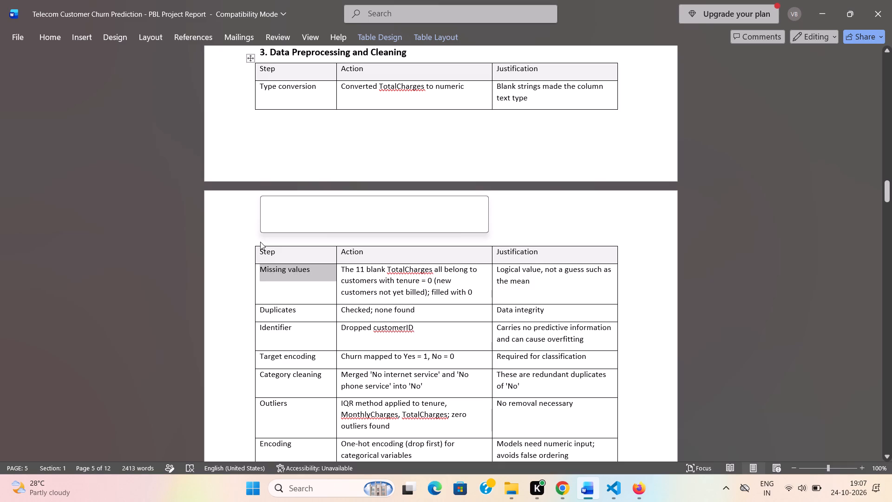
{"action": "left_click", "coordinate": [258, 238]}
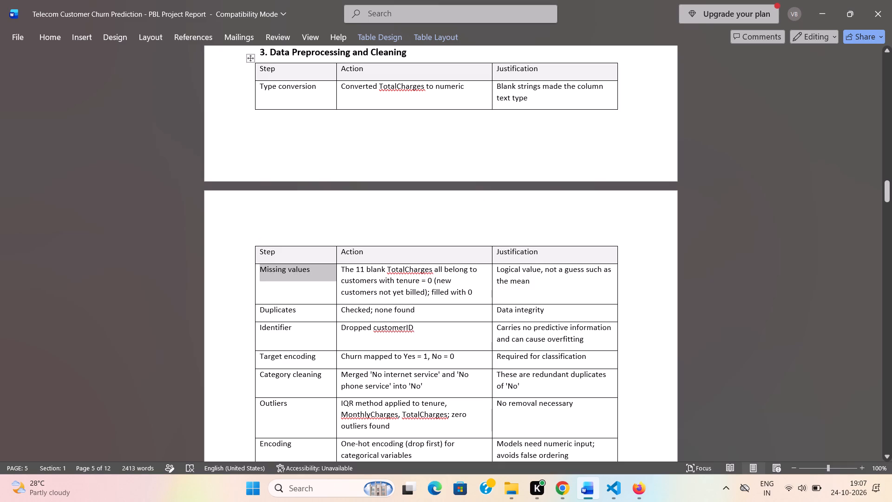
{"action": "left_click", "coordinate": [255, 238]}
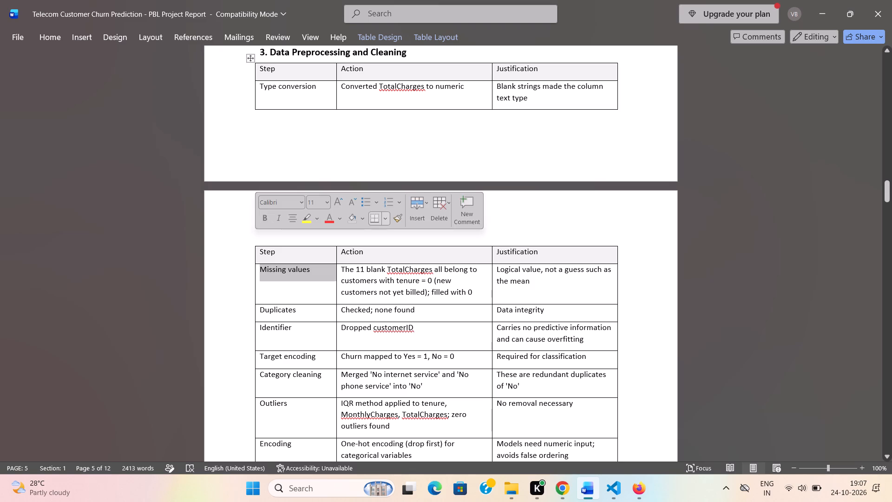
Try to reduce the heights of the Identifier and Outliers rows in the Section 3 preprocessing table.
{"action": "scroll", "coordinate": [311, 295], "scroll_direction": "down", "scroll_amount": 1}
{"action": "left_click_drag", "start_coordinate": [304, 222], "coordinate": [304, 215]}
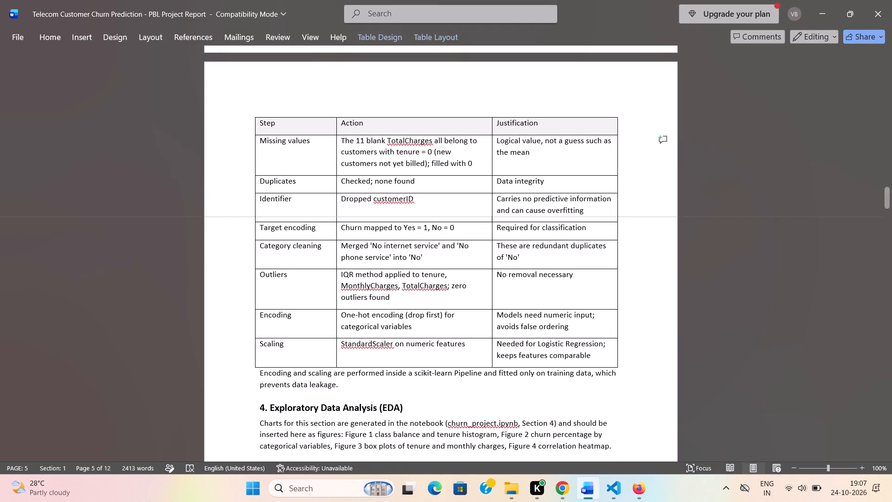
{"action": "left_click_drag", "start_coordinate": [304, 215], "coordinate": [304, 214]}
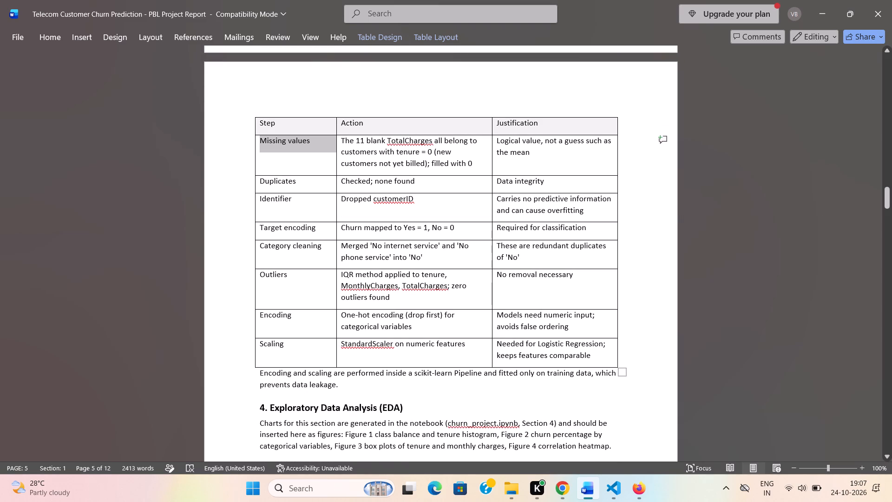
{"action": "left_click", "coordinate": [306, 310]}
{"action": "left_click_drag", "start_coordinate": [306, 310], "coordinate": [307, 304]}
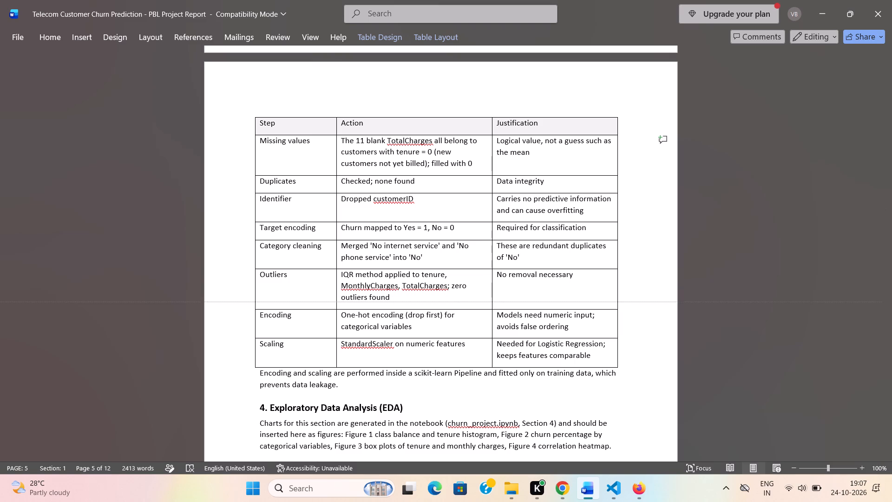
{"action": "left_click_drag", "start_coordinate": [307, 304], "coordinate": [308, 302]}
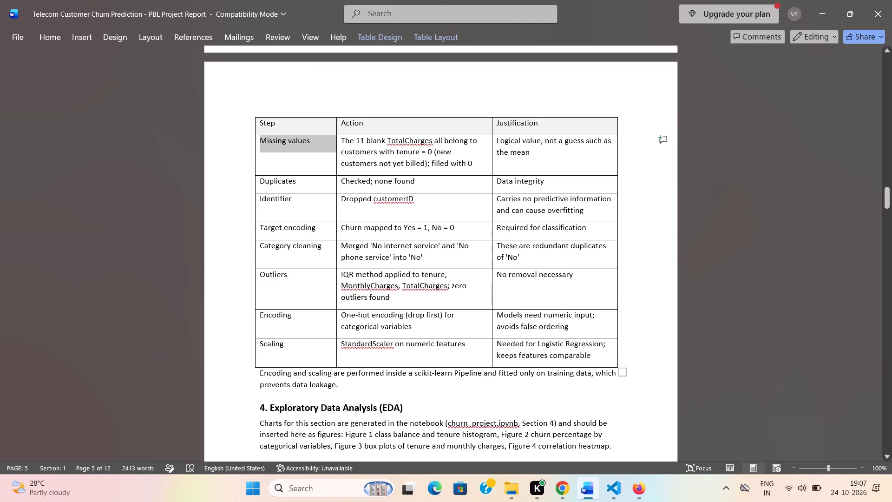
Slightly widen the Justification column of the Section 3 preprocessing table by moving its boundary with the Action column.
{"action": "left_click_drag", "start_coordinate": [492, 291], "coordinate": [501, 289]}
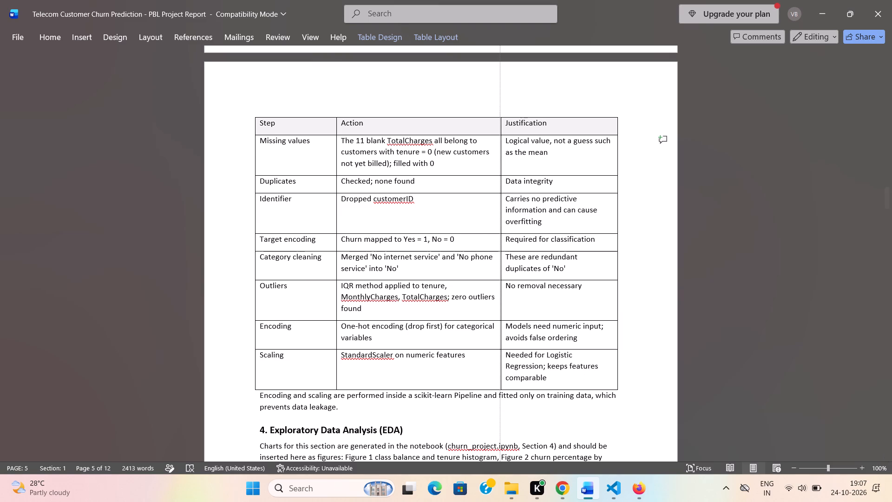
{"action": "left_click_drag", "start_coordinate": [501, 289], "coordinate": [474, 288]}
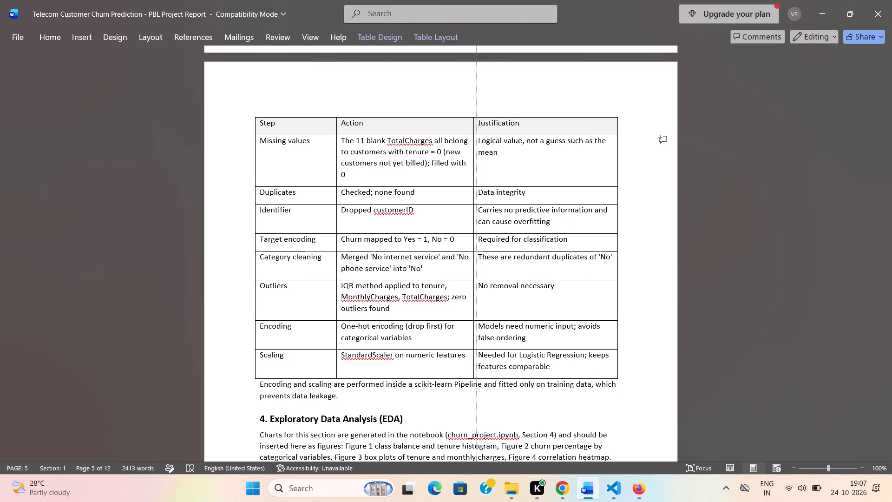
{"action": "left_click_drag", "start_coordinate": [474, 288], "coordinate": [481, 286]}
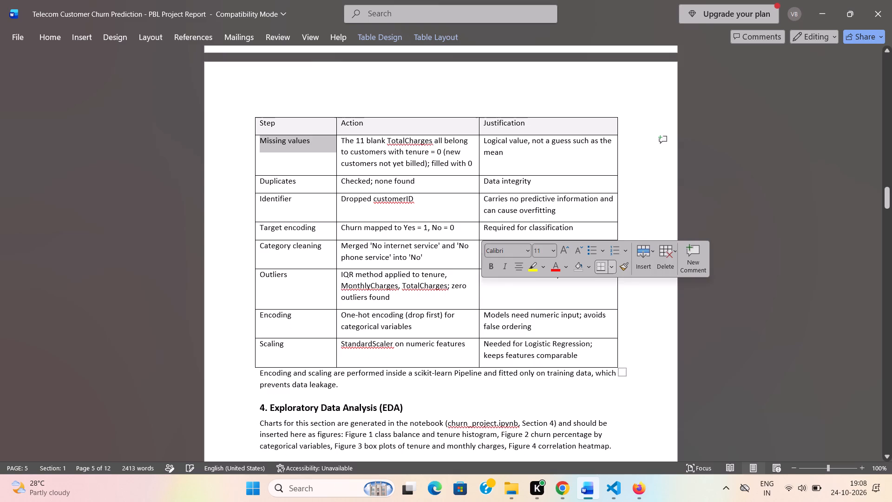
{"action": "scroll", "coordinate": [268, 372], "scroll_direction": "down", "scroll_amount": 2}
{"action": "scroll", "coordinate": [268, 301], "scroll_direction": "down", "scroll_amount": 2}
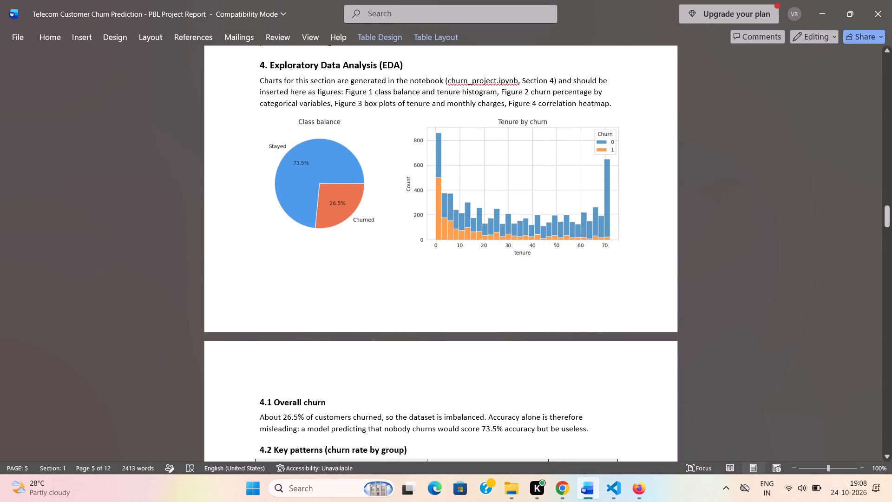
Remove the empty paragraph directly below the class balance and tenure chart in Section 4.
{"action": "left_click", "coordinate": [371, 263]}
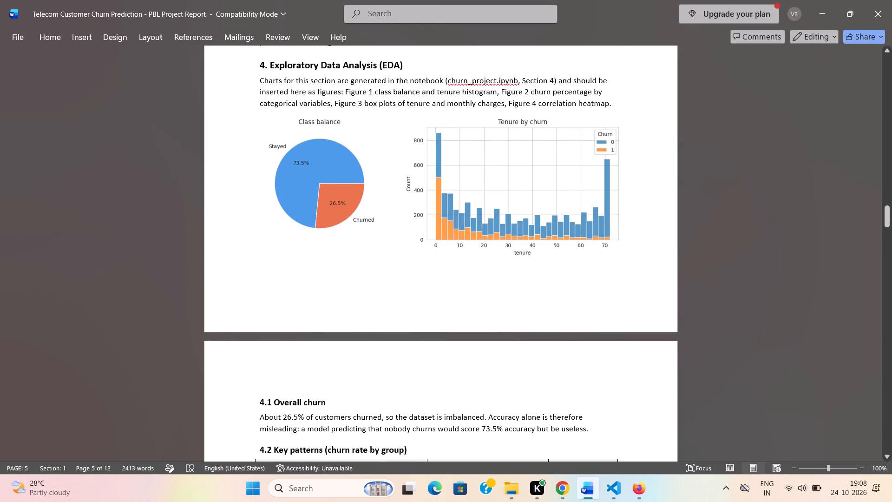
{"action": "key", "text": "space"}
{"action": "key", "text": "BackSpace"}
{"action": "key", "text": "BackSpace"}
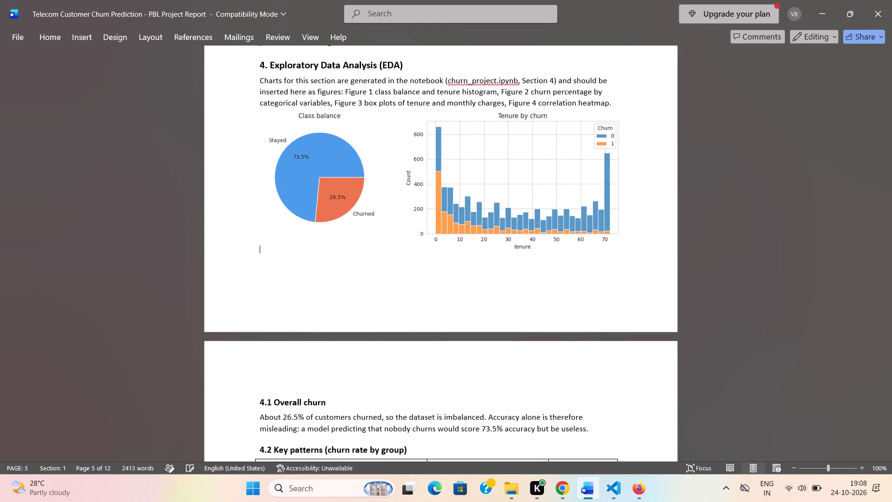
{"action": "triple_click", "coordinate": [269, 262]}
{"action": "triple_click", "coordinate": [269, 270]}
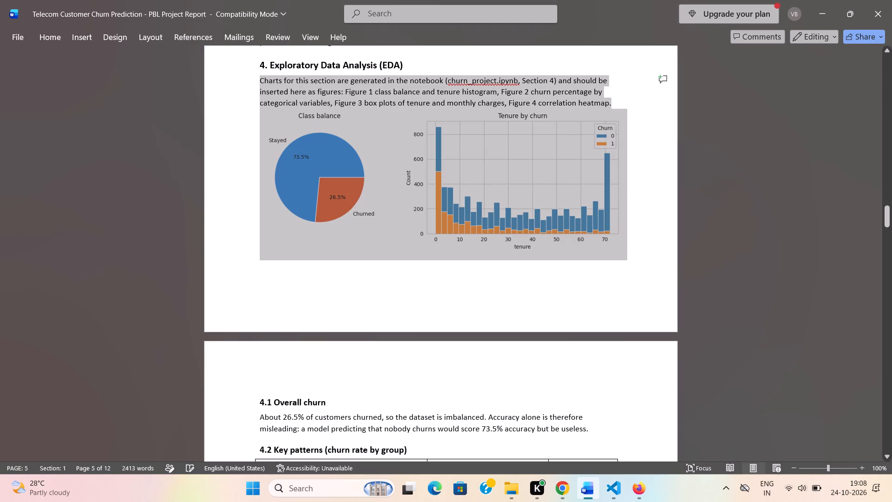
{"action": "triple_click", "coordinate": [268, 277]}
{"action": "left_click", "coordinate": [268, 277]}
{"action": "left_click", "coordinate": [267, 282]}
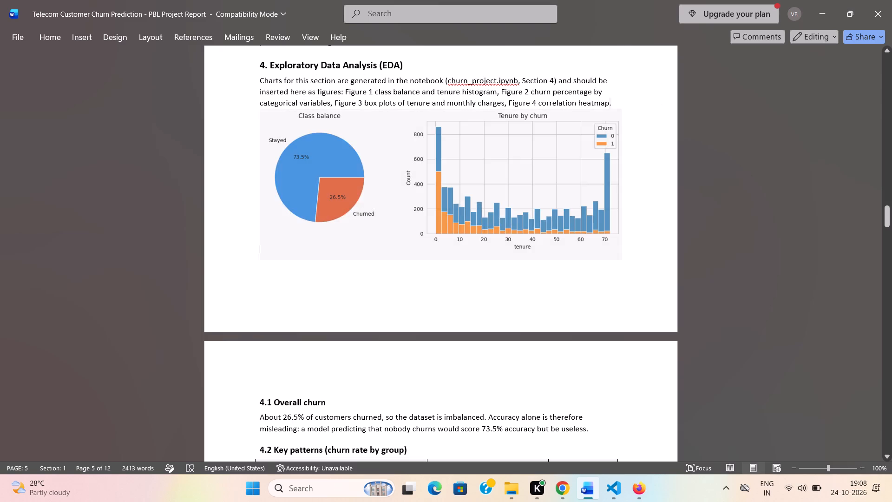
Delete the introductory paragraph about inserting Figures 1 to 4 beneath the Section 4 heading, keeping the chart.
{"action": "scroll", "coordinate": [267, 282], "scroll_direction": "up", "scroll_amount": 2}
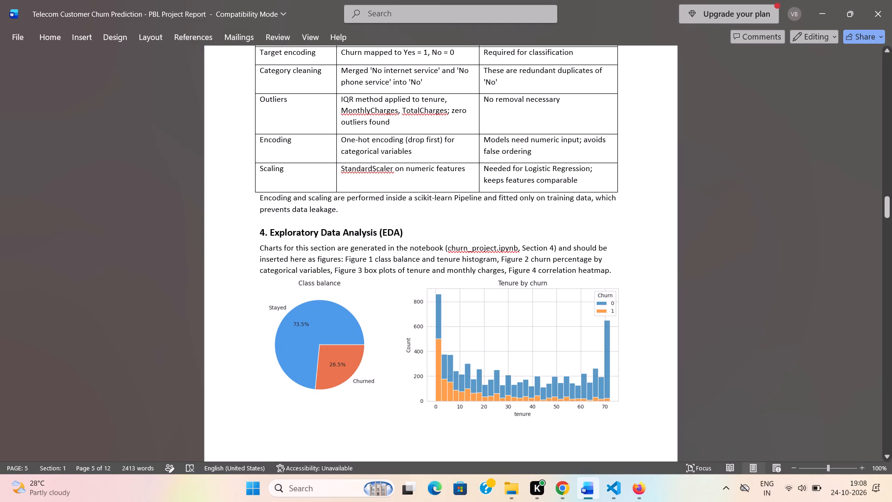
{"action": "left_click_drag", "start_coordinate": [260, 246], "coordinate": [612, 268]}
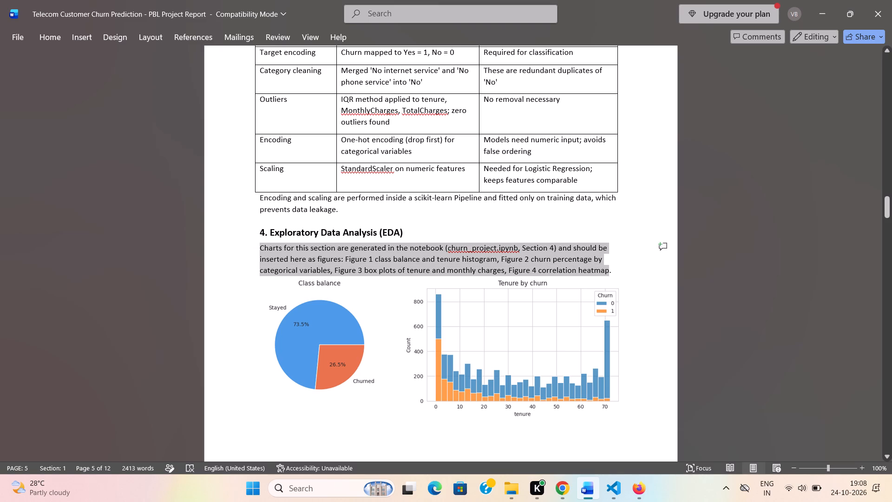
{"action": "left_click_drag", "start_coordinate": [612, 268], "coordinate": [612, 264]}
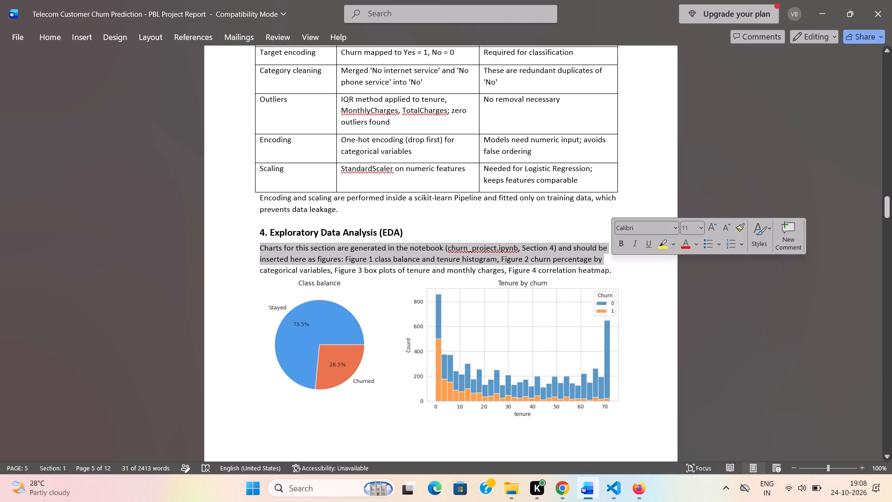
{"action": "key", "text": "BackSpace"}
{"action": "left_click_drag", "start_coordinate": [615, 246], "coordinate": [494, 247]}
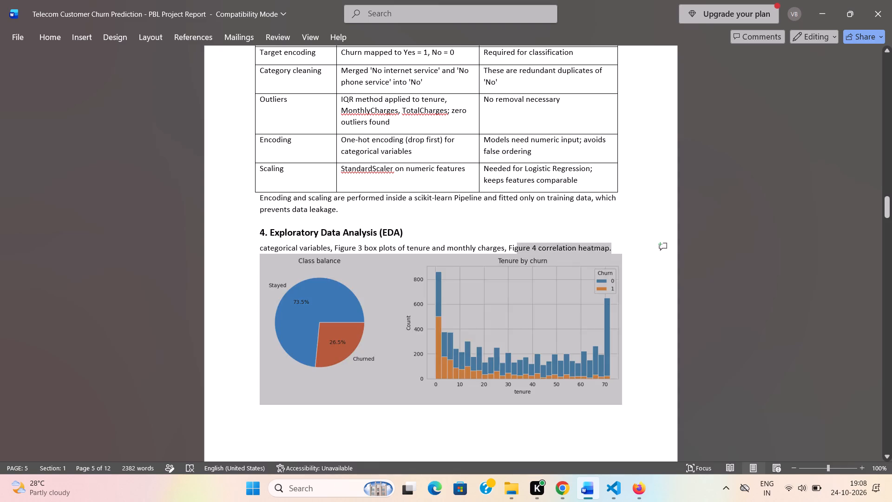
{"action": "left_click_drag", "start_coordinate": [494, 247], "coordinate": [458, 281]}
{"action": "left_click", "coordinate": [458, 281]}
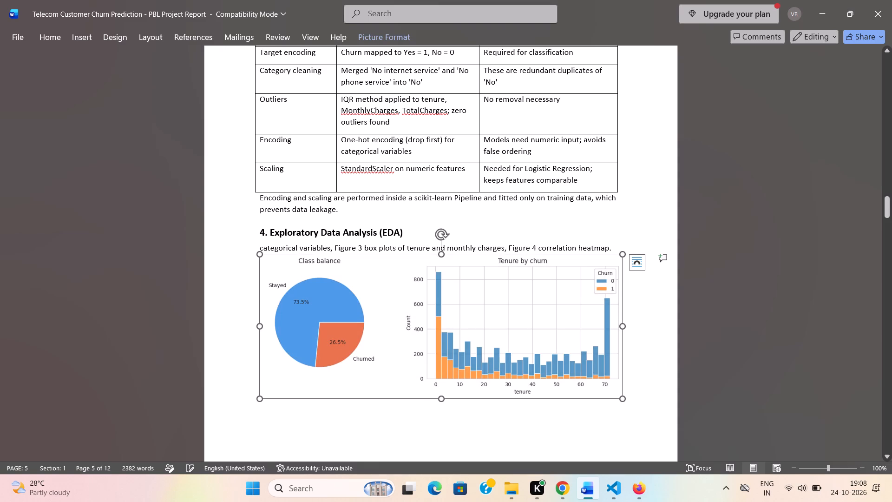
{"action": "key", "text": "Return"}
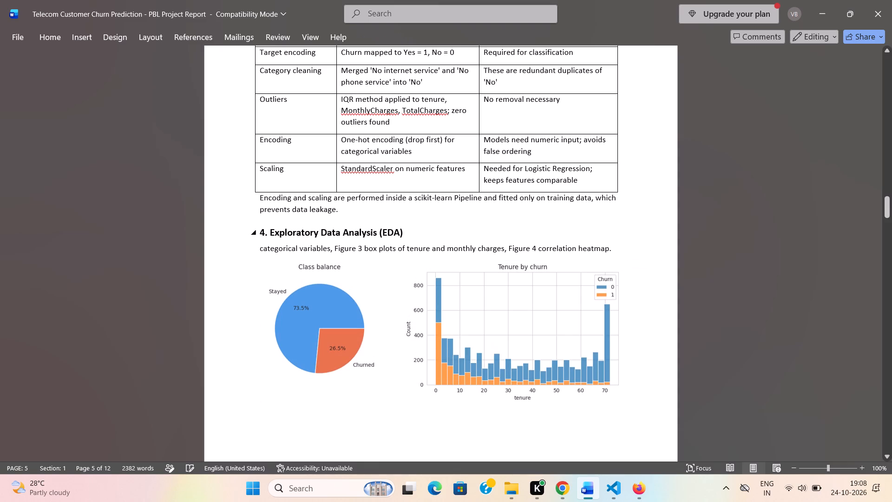
{"action": "left_click_drag", "start_coordinate": [622, 247], "coordinate": [254, 246]}
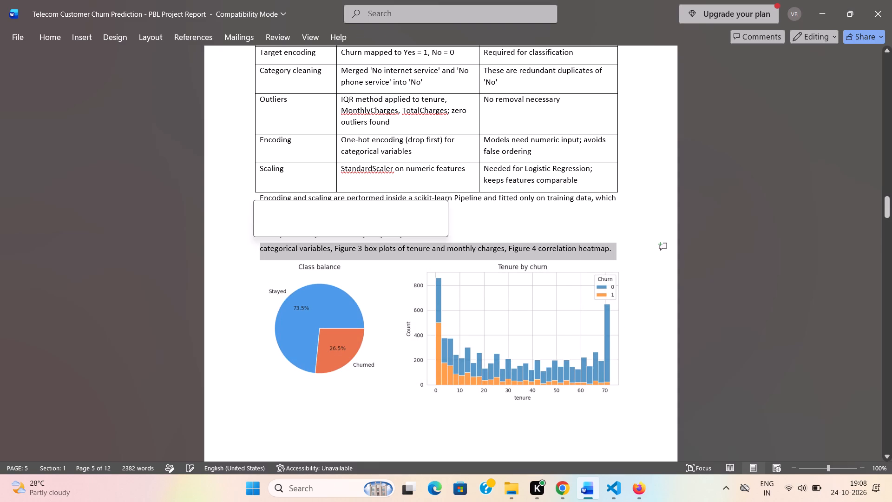
{"action": "key", "text": "BackSpace"}
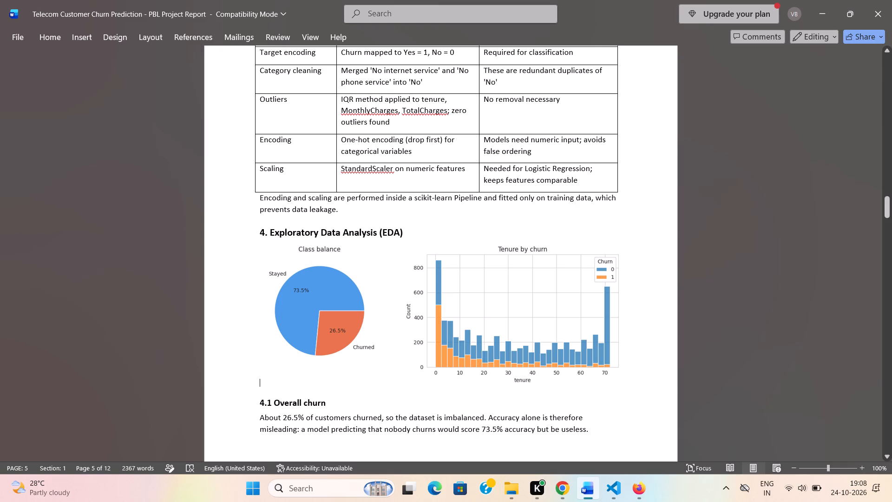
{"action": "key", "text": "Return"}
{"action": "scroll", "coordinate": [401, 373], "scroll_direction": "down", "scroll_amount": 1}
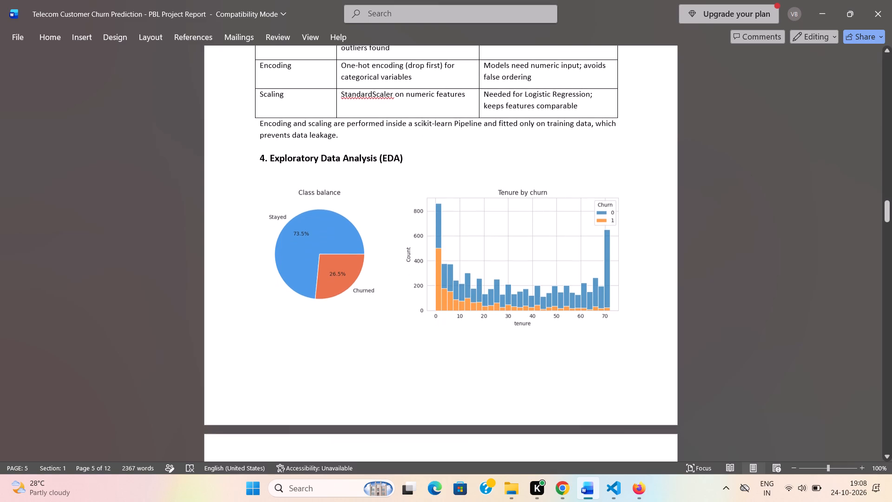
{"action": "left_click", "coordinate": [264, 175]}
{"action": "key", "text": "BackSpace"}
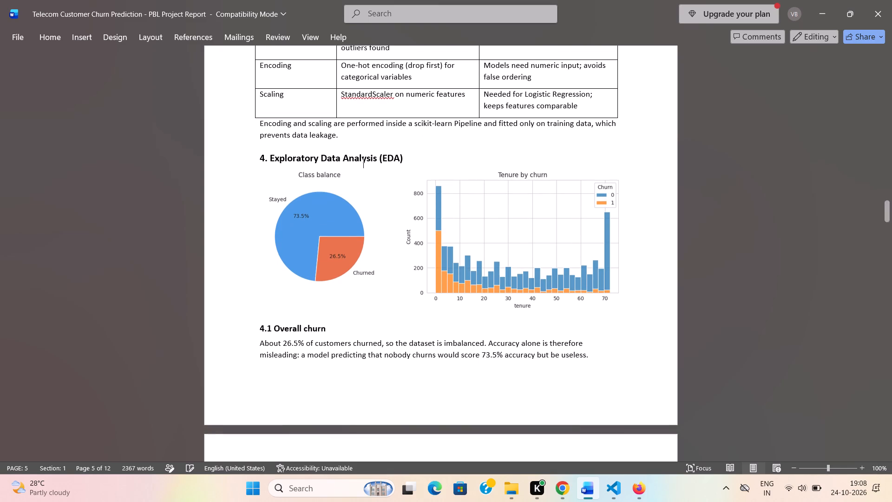
Add an empty paragraph before heading 4.1 and paste the caption "Figure 1 class balance and tenure histogram" below the chart.
{"action": "left_click", "coordinate": [261, 328]}
{"action": "key", "text": "Return"}
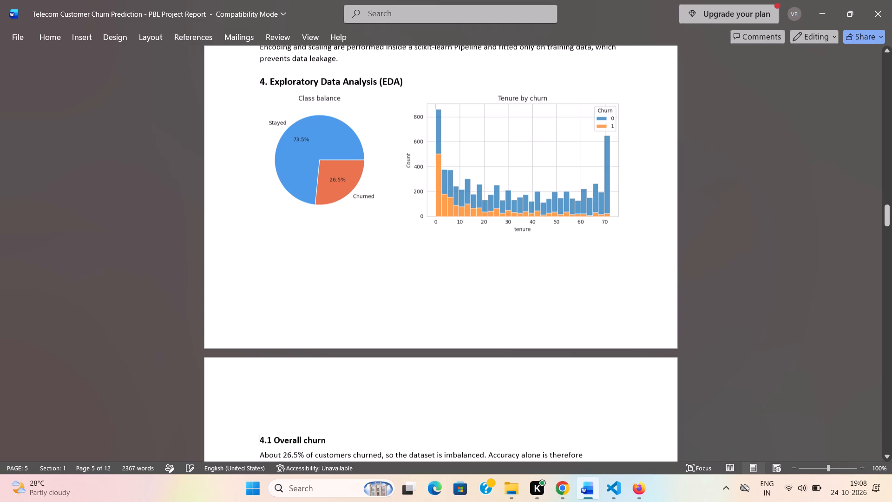
{"action": "double_click", "coordinate": [328, 264]}
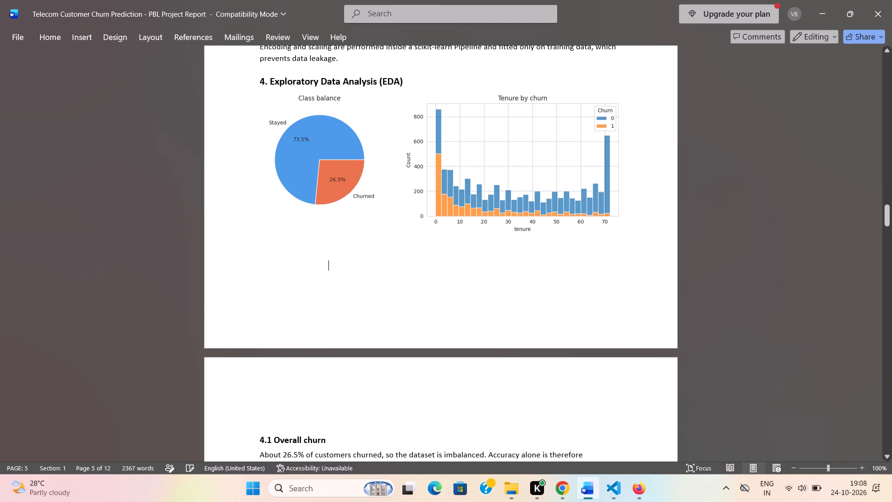
{"action": "left_click", "coordinate": [330, 267]}
{"action": "double_click", "coordinate": [330, 267]}
{"action": "key", "text": "ctrl+v"}
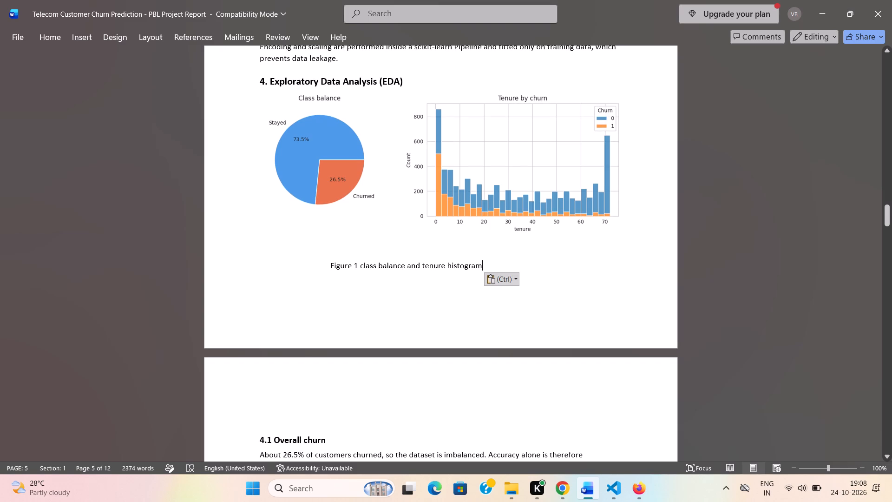
Make the Figure 1 caption bold.
{"action": "left_click_drag", "start_coordinate": [325, 265], "coordinate": [513, 272]}
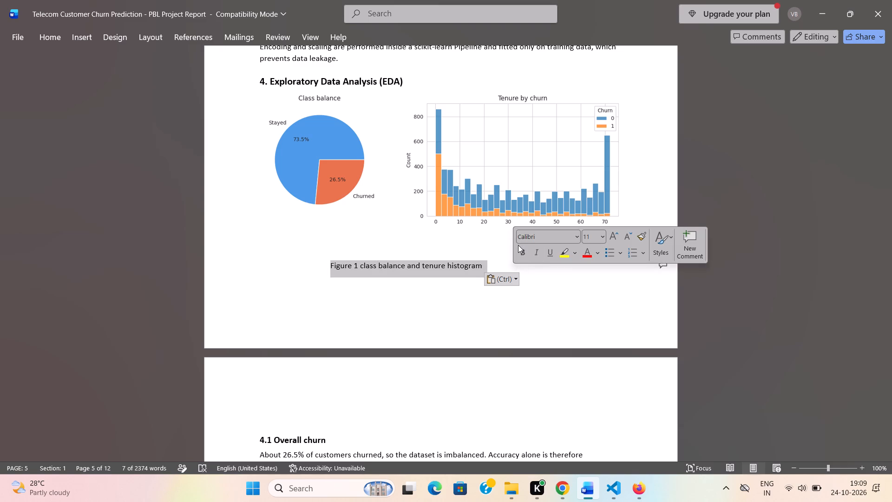
{"action": "left_click_drag", "start_coordinate": [518, 245], "coordinate": [518, 250]}
{"action": "left_click", "coordinate": [518, 250]}
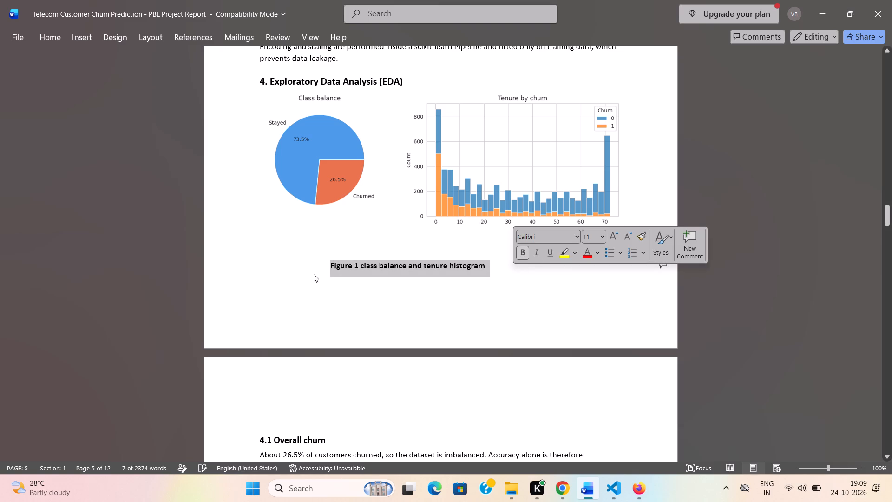
Shift the Figure 1 caption toward the centre beneath the chart by adding eight leading spaces.
{"action": "left_click", "coordinate": [320, 269]}
{"action": "key", "text": "space"}
{"action": "key", "text": "space"}
{"action": "key", "text": "space"}
{"action": "key", "text": "space"}
{"action": "key", "text": "space"}
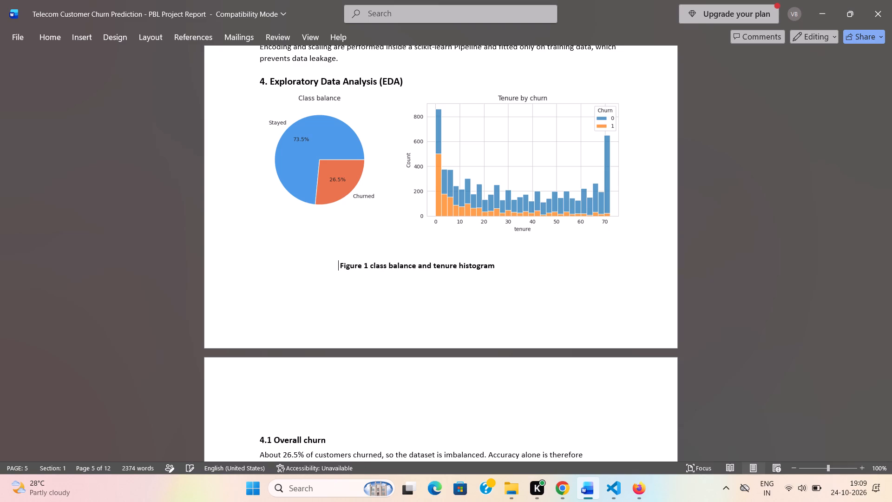
{"action": "key", "text": "space"}
{"action": "key", "text": "space"}
{"action": "key", "text": "space"}
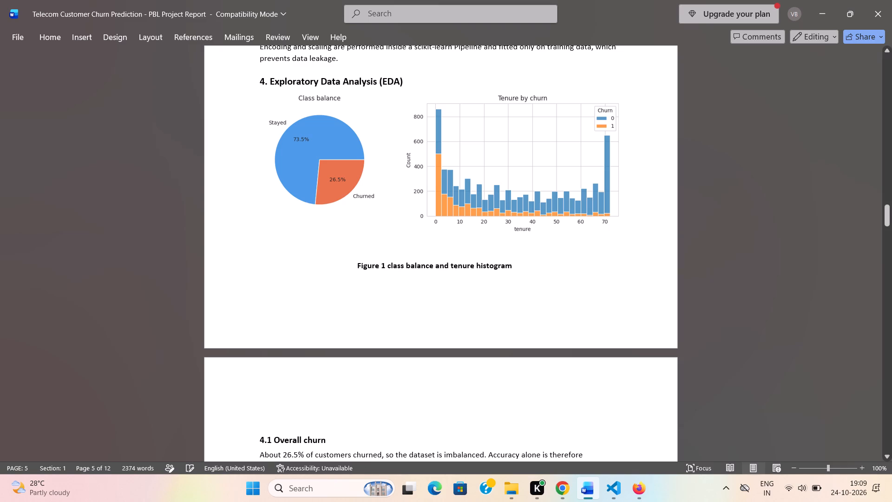
Place the insertion point in the empty paragraph above heading 4.1, and locate the churn percentage bar charts in churn_project.ipynb in VS Code.
{"action": "left_click", "coordinate": [245, 390]}
{"action": "left_click", "coordinate": [275, 418]}
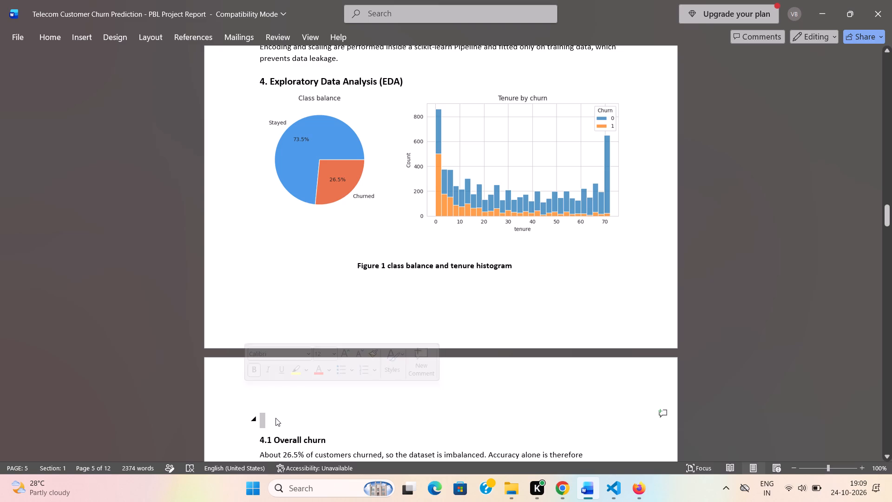
{"action": "scroll", "coordinate": [275, 418], "scroll_direction": "right", "scroll_amount": 1}
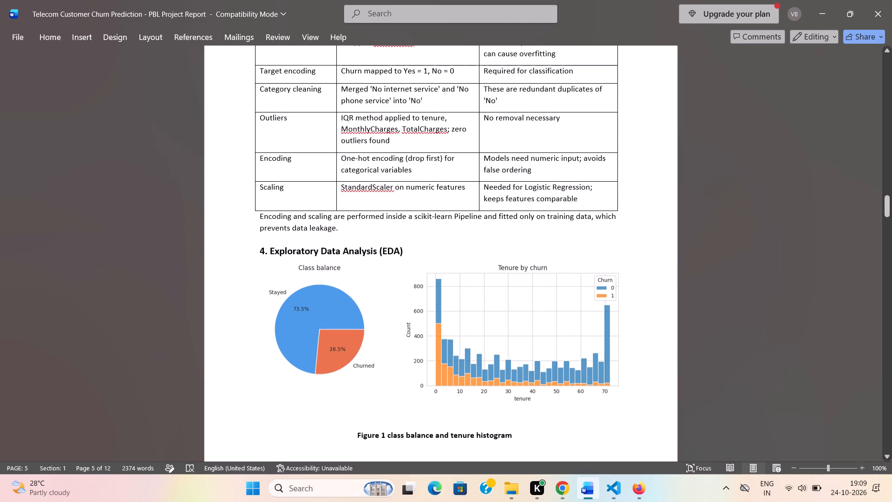
{"action": "scroll", "coordinate": [275, 418], "scroll_direction": "right", "scroll_amount": 1}
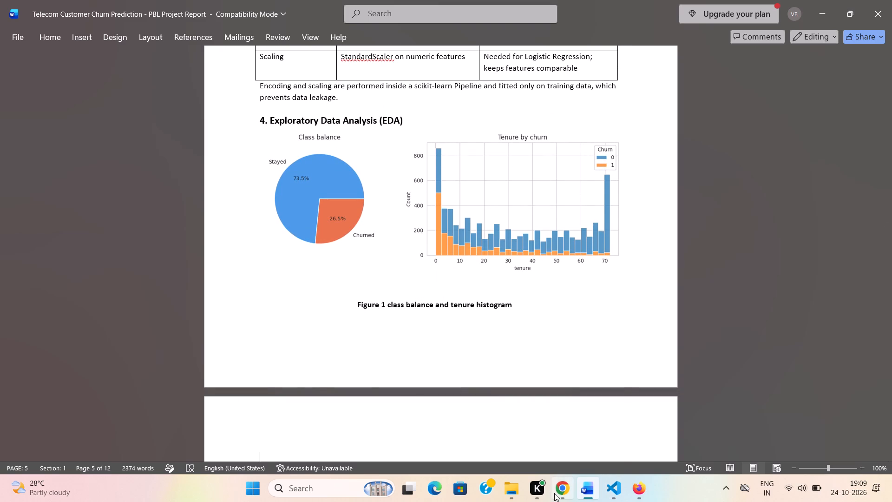
{"action": "left_click", "coordinate": [619, 491]}
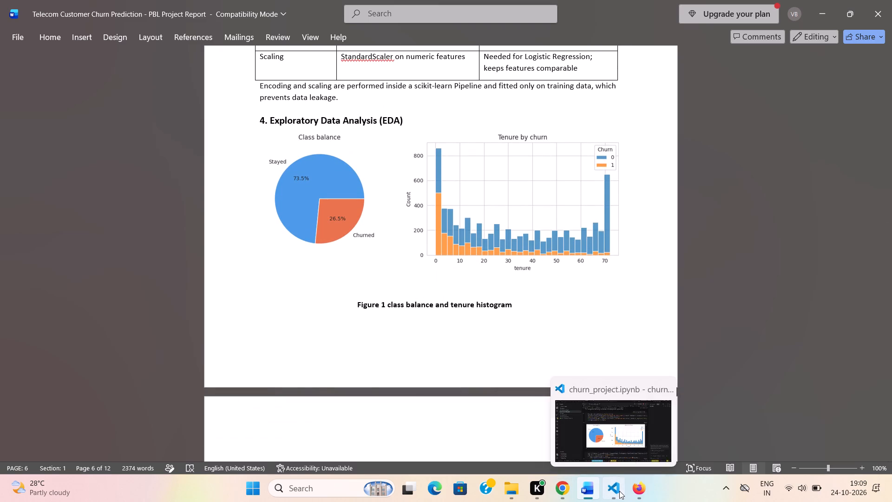
{"action": "scroll", "coordinate": [469, 332], "scroll_direction": "down", "scroll_amount": 7}
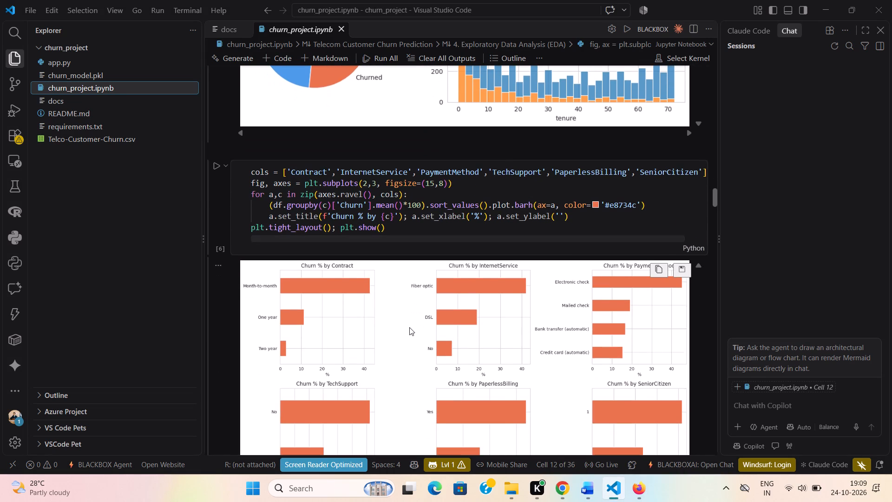
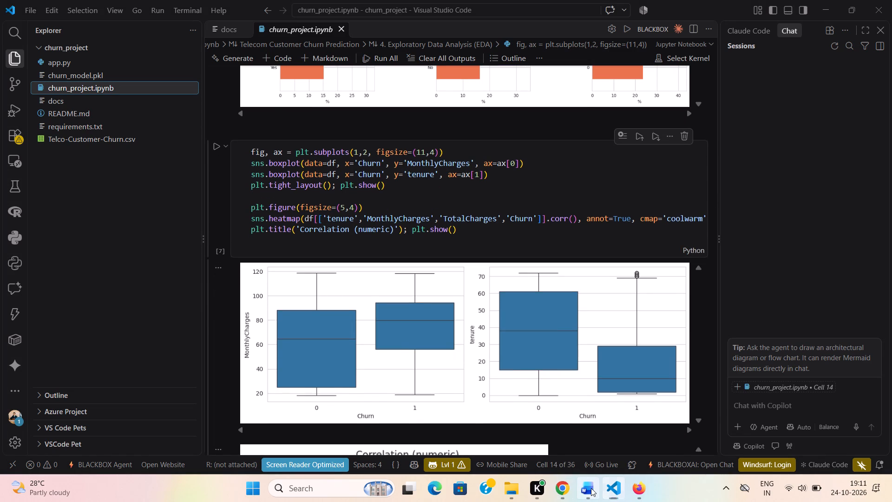
{"action": "key", "text": "ctrl+v"}
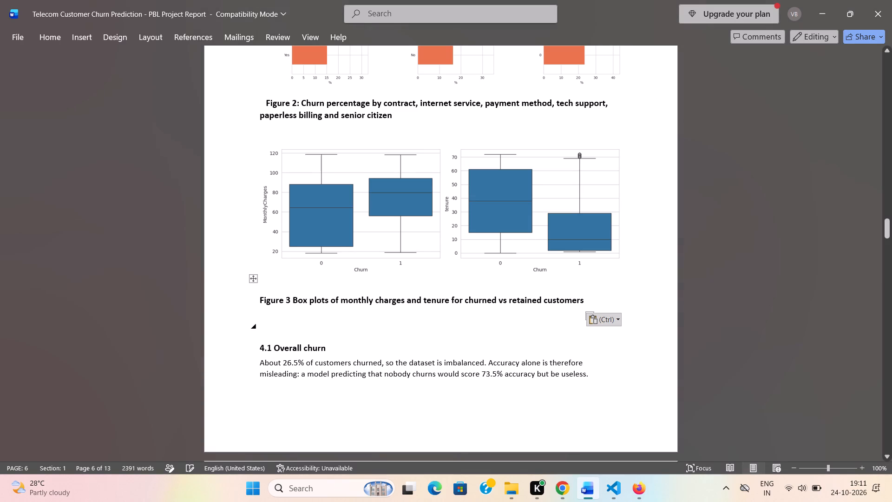
Shift the Figure 3 caption toward the centre beneath the box plots by adding leading spaces.
{"action": "left_click", "coordinate": [254, 301]}
{"action": "left_click", "coordinate": [256, 300]}
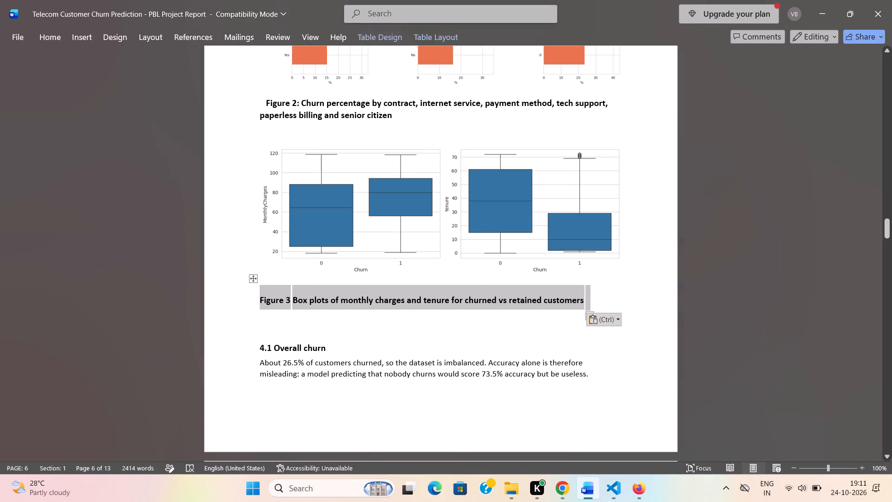
{"action": "left_click", "coordinate": [259, 301]}
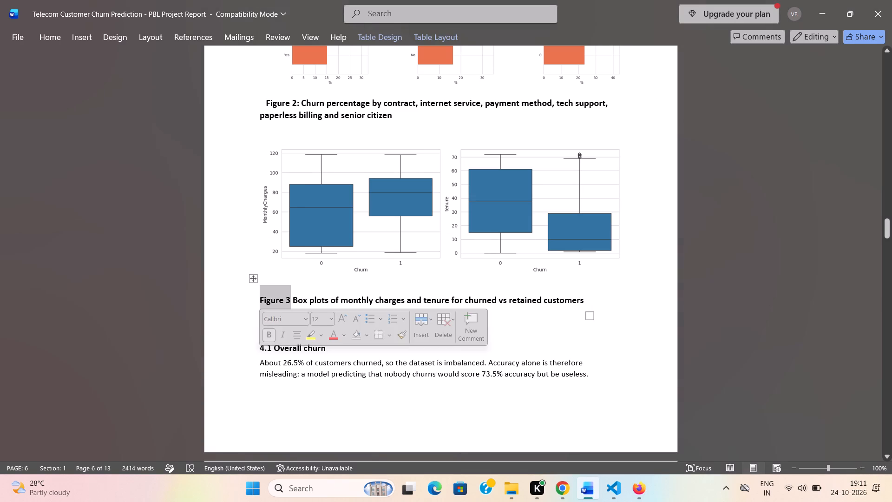
{"action": "left_click", "coordinate": [387, 284]}
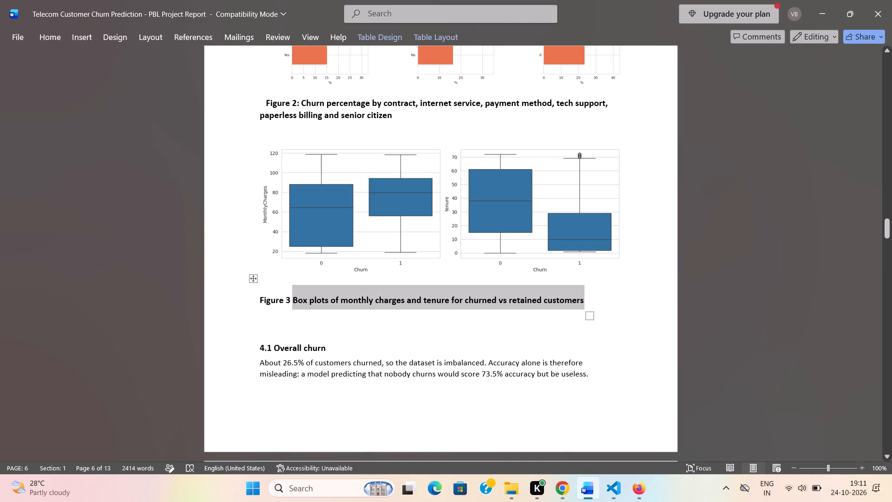
{"action": "left_click", "coordinate": [258, 302]}
{"action": "key", "text": "space"}
{"action": "key", "text": "space"}
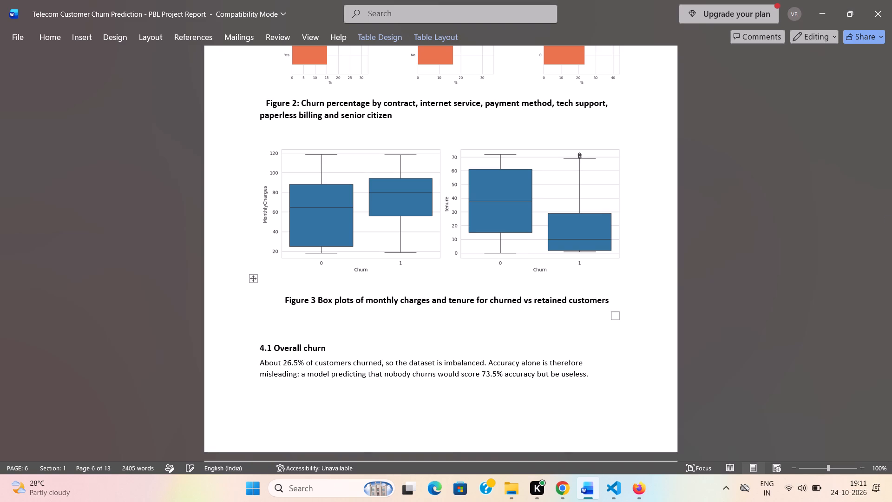
Add two empty paragraphs between the Figure 3 caption and heading 4.1.
{"action": "left_click", "coordinate": [277, 332]}
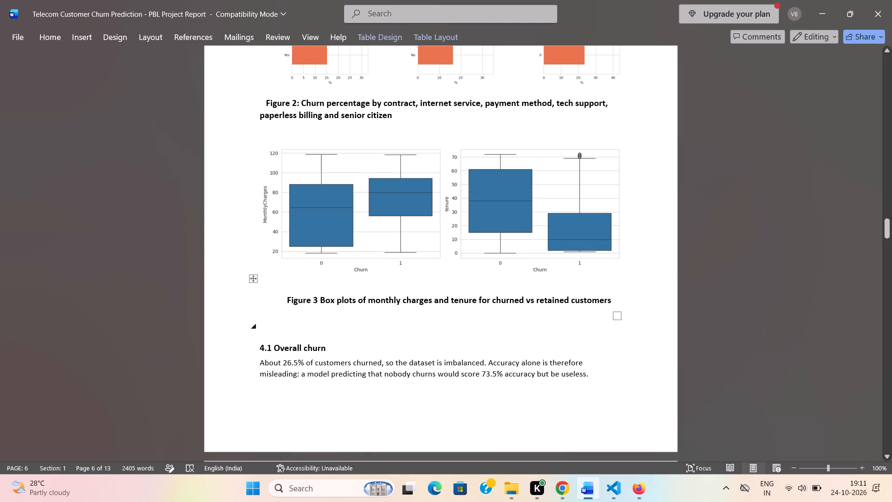
{"action": "key", "text": "Return"}
{"action": "key", "text": "Return"}
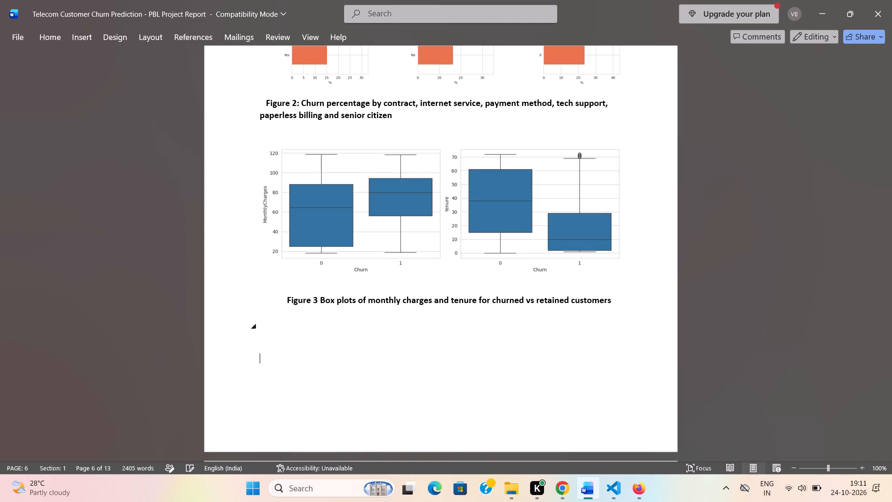
Remove one surplus empty paragraph between the Figure 3 caption and heading 4.1.
{"action": "key", "text": "Return"}
{"action": "key", "text": "BackSpace"}
{"action": "key", "text": "BackSpace"}
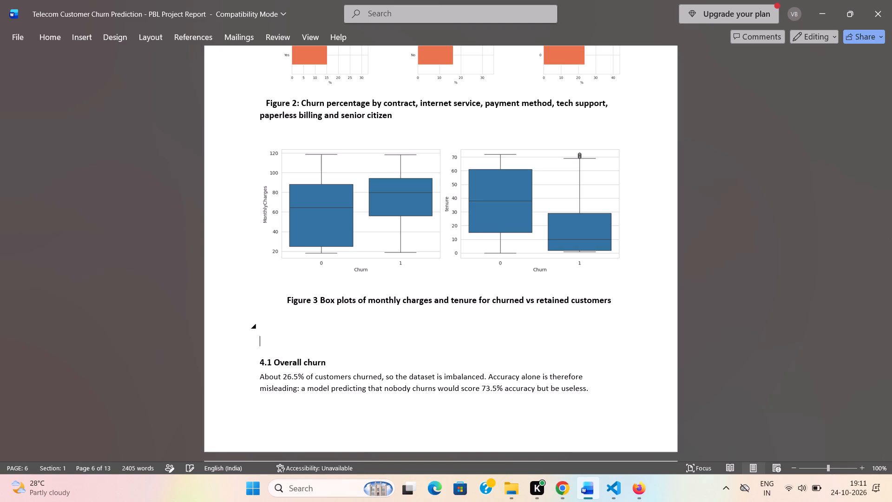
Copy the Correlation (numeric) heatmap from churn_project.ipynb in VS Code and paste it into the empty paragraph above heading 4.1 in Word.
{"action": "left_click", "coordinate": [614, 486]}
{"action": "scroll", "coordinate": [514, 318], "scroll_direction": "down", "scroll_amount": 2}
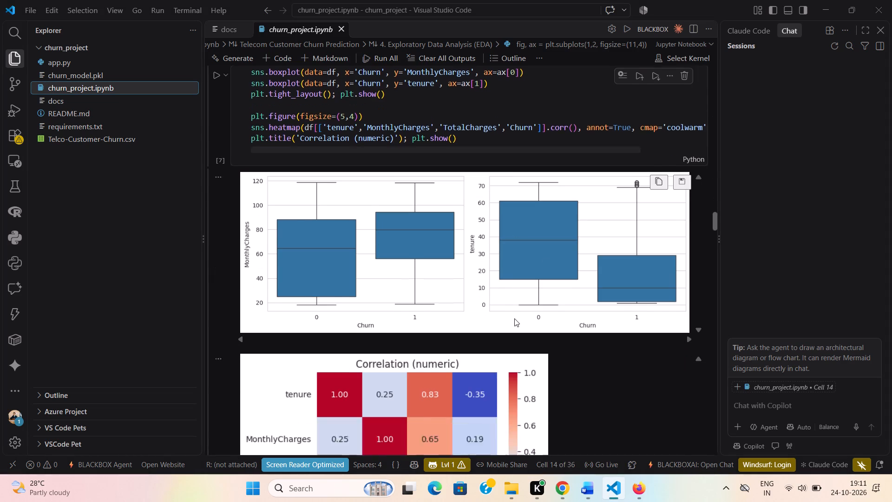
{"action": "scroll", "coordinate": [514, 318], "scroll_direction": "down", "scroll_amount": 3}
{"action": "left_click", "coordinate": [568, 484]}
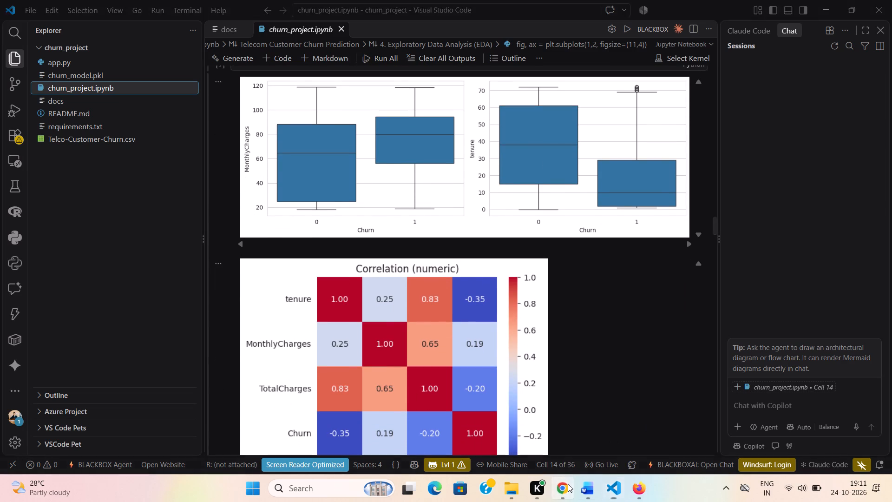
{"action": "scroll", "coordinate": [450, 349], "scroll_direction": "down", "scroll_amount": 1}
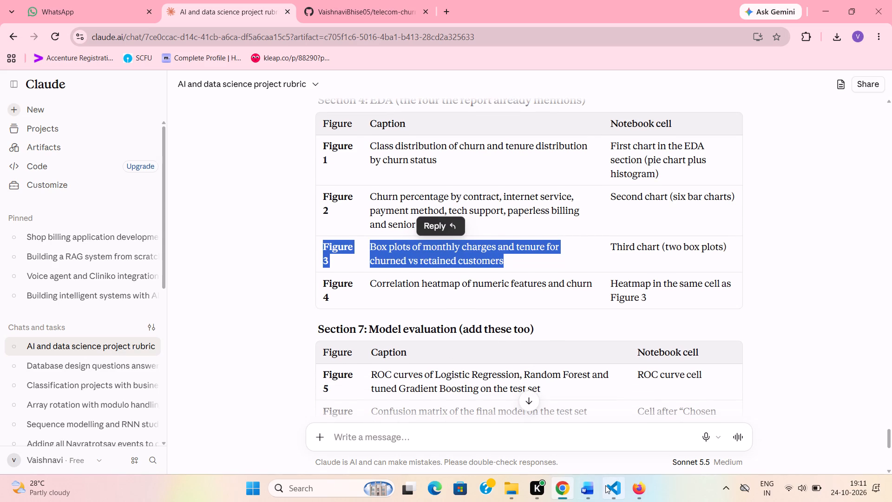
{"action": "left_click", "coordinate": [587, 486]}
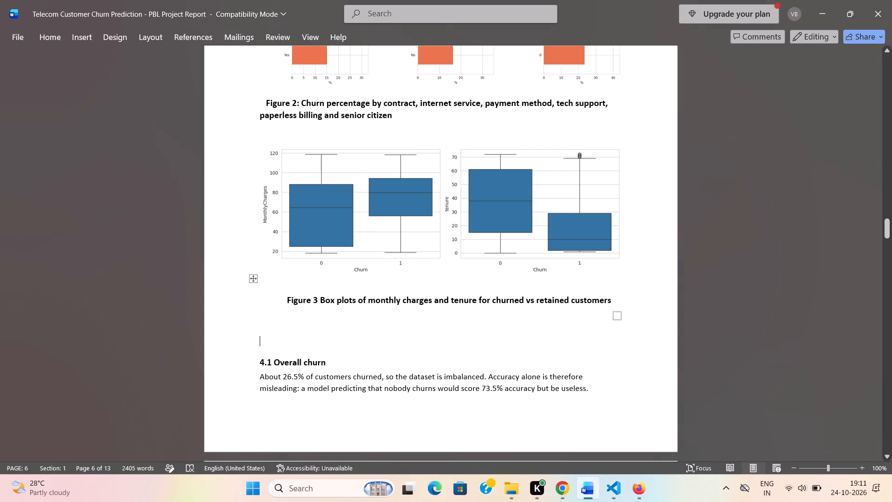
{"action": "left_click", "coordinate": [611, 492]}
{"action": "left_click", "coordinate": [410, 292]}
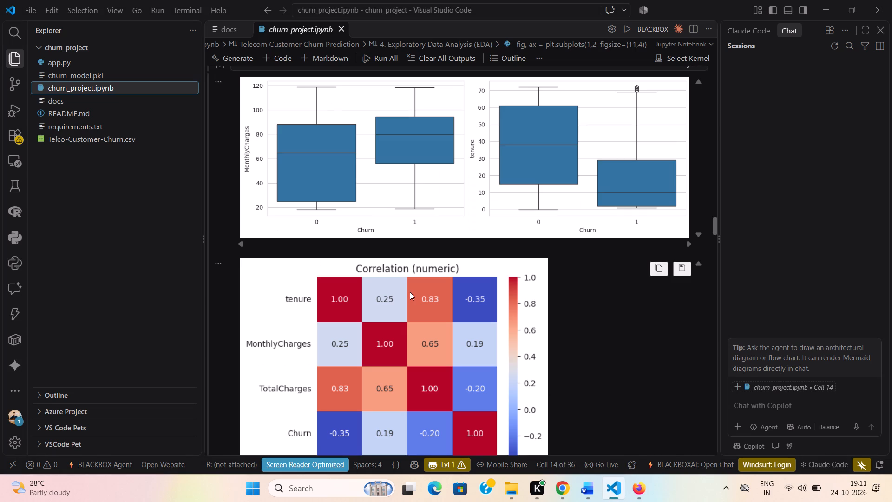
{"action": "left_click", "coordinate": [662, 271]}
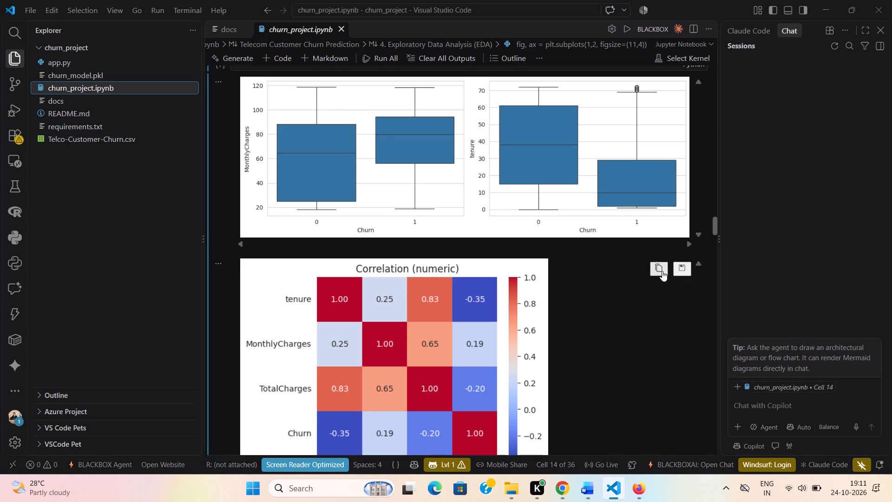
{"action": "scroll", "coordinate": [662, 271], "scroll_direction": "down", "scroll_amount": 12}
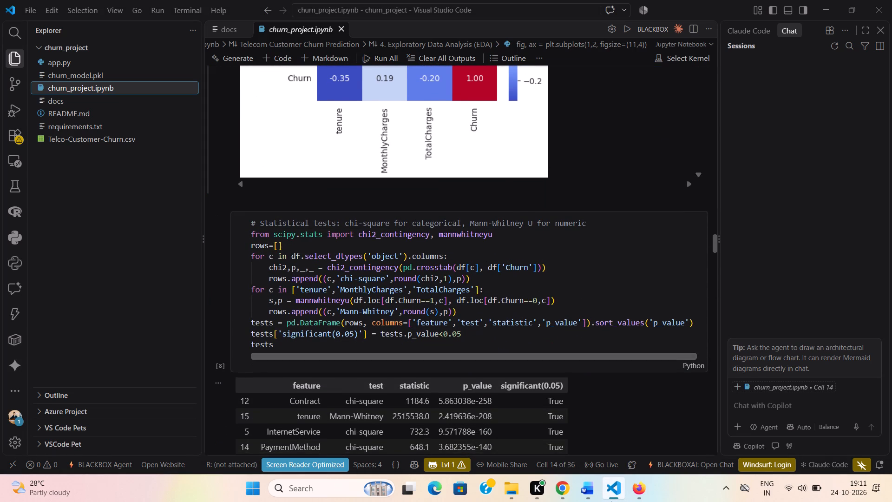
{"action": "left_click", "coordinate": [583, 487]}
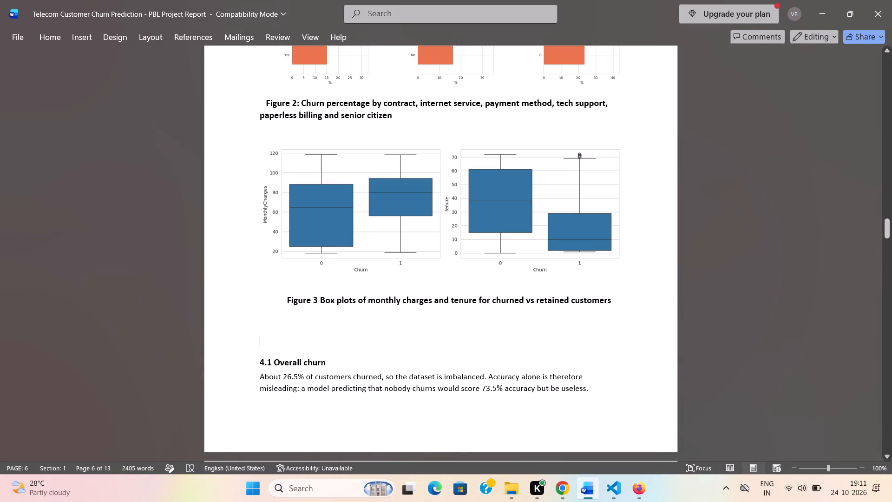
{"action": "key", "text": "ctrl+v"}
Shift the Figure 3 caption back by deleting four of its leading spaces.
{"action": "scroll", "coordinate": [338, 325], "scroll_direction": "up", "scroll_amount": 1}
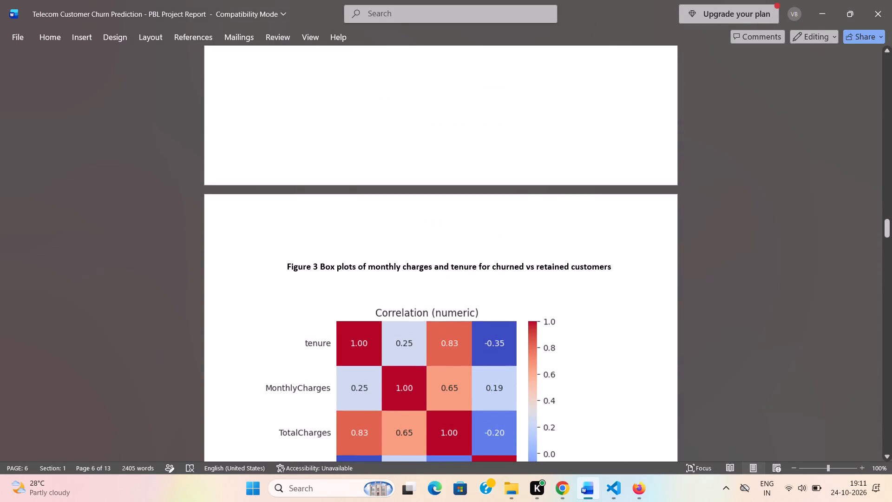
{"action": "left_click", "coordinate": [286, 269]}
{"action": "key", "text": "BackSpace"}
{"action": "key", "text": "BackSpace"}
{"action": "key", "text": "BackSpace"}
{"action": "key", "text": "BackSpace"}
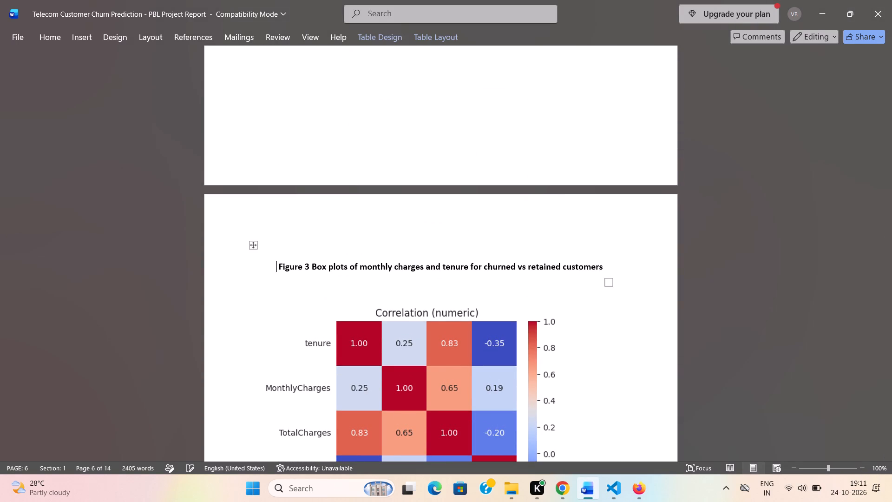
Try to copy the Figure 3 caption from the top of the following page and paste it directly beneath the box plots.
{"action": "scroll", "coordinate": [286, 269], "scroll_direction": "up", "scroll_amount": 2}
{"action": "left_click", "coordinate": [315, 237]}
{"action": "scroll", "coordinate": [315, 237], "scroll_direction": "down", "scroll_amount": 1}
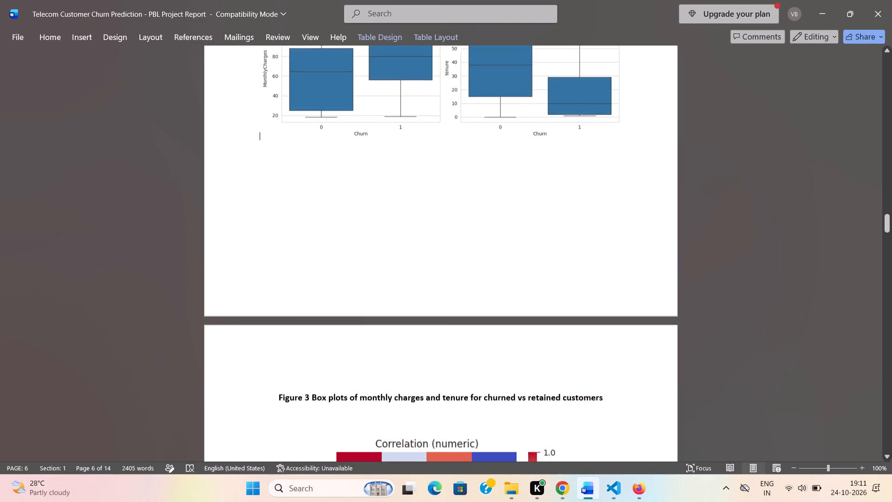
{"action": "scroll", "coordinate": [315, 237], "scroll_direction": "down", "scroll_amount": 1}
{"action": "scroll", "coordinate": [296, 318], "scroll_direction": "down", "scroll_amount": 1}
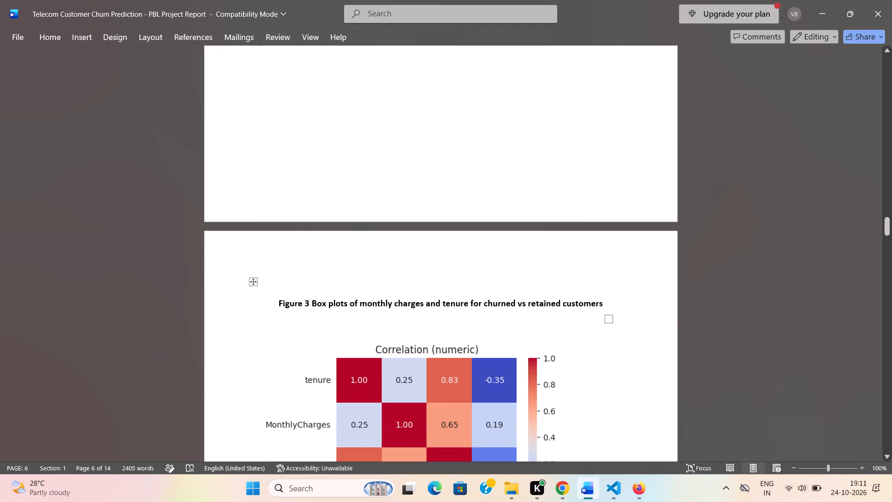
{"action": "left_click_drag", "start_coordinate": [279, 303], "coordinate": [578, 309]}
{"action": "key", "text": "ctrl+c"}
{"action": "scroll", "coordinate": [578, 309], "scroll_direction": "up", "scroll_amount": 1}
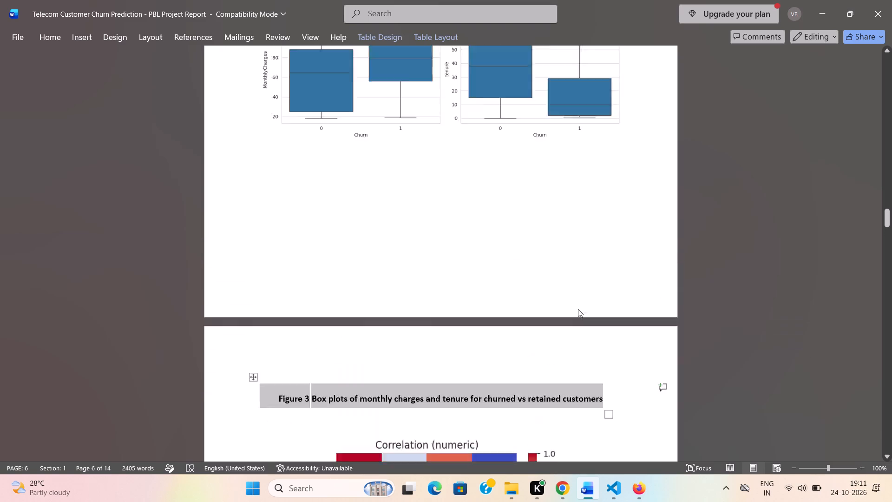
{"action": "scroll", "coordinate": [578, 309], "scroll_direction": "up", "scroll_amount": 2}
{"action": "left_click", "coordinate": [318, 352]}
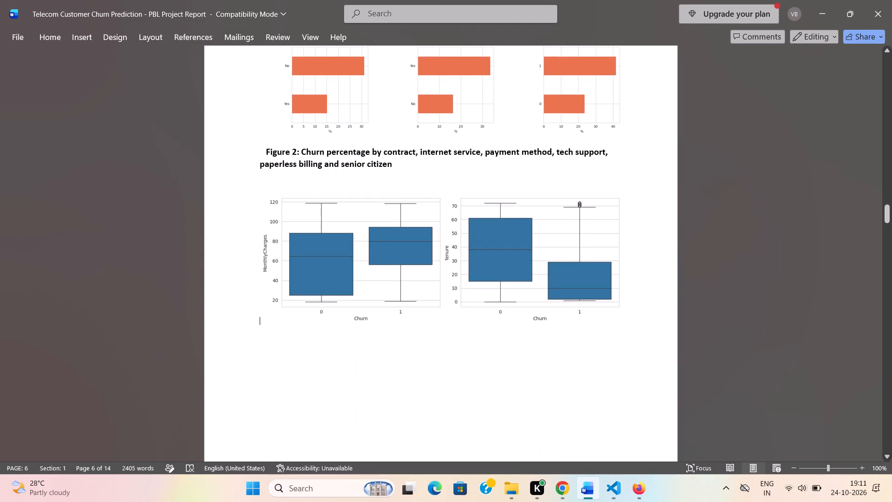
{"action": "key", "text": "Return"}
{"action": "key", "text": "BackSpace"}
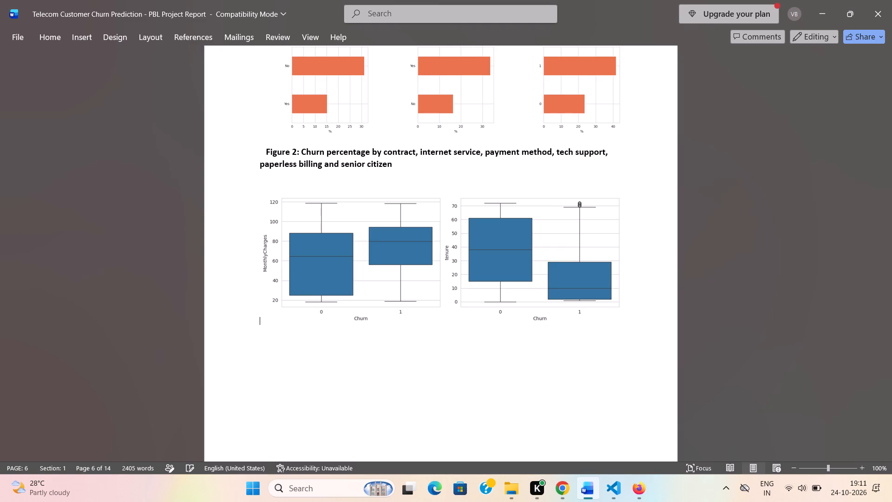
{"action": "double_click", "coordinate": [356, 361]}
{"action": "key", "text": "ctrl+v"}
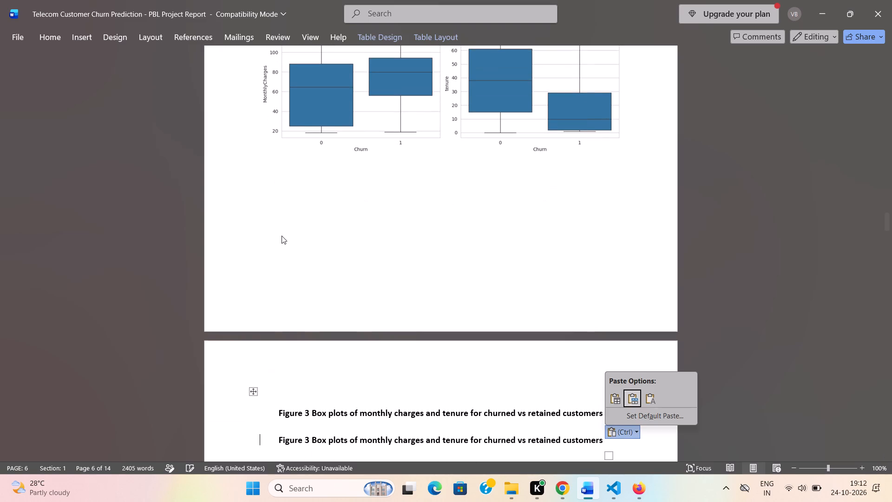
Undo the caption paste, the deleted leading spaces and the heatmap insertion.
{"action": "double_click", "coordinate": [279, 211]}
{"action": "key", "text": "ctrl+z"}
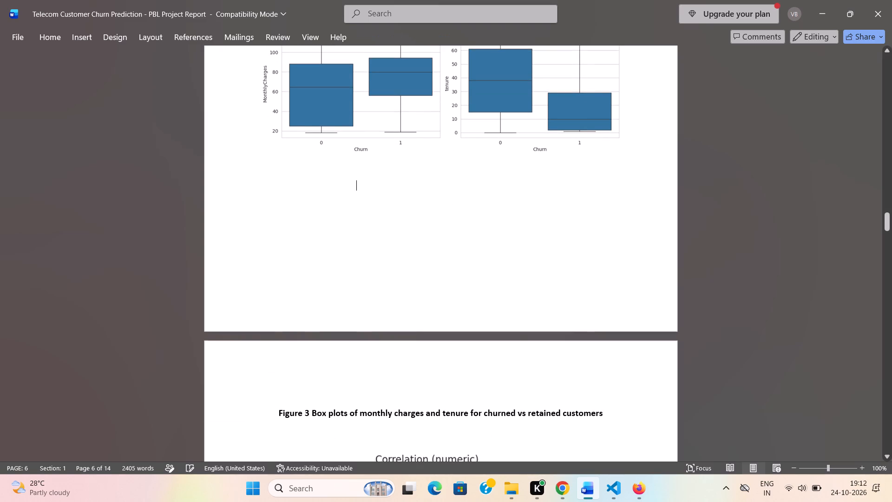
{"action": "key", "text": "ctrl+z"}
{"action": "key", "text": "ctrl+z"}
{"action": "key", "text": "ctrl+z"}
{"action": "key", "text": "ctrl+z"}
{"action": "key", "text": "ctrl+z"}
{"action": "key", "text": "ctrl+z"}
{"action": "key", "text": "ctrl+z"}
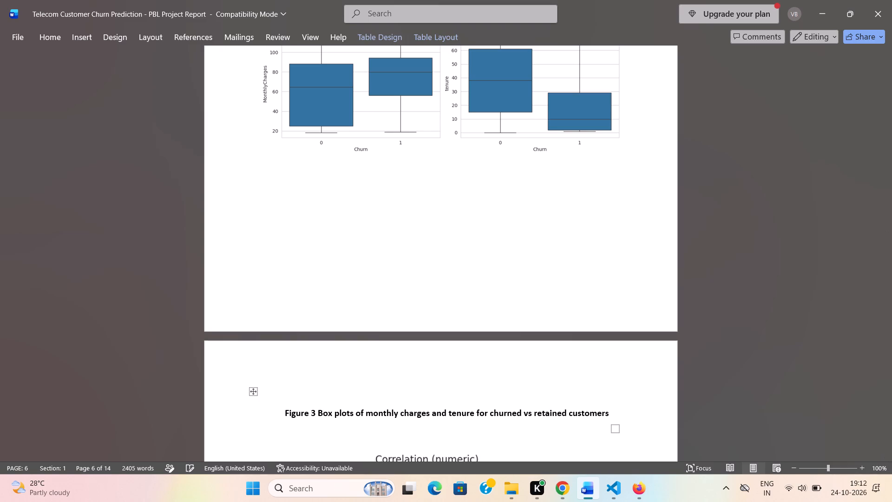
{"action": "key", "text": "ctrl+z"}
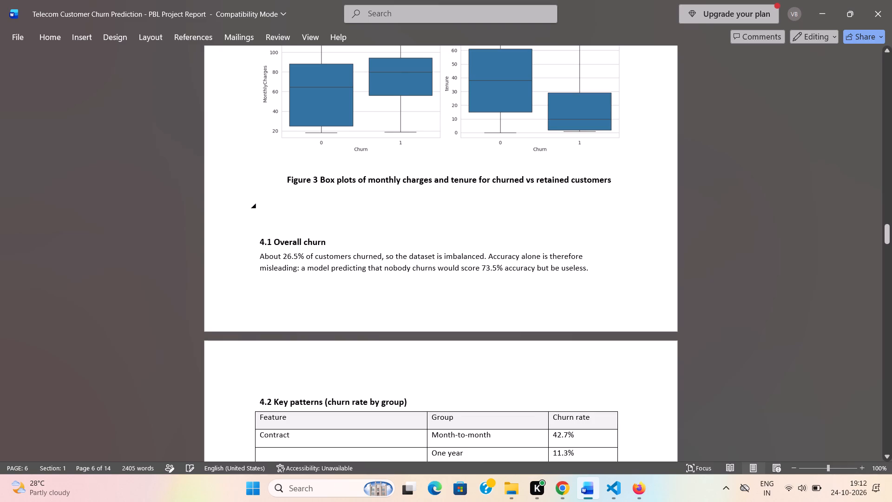
Delete the pasted Figure 3 caption beneath the box plots and enter the label "Figure 3:" in its place.
{"action": "left_click_drag", "start_coordinate": [286, 182], "coordinate": [572, 187]}
{"action": "key", "text": "BackSpace"}
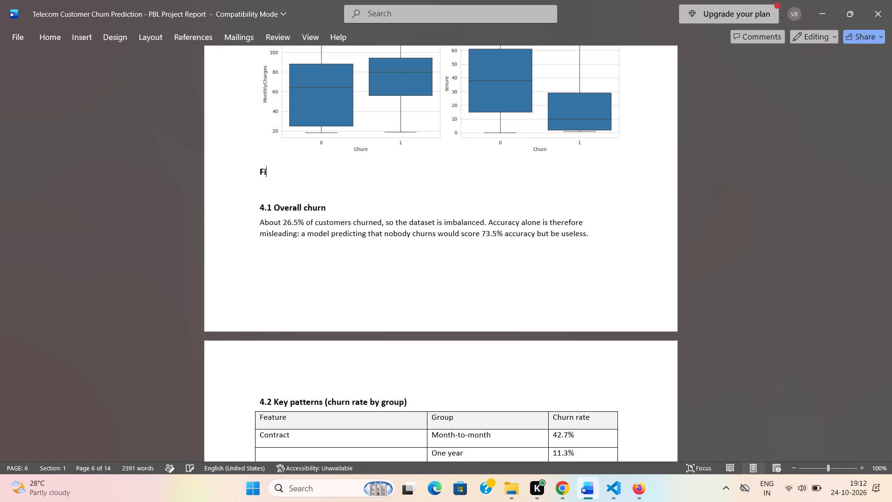
{"action": "type", "text": "3:"}
{"action": "key", "text": "space"}
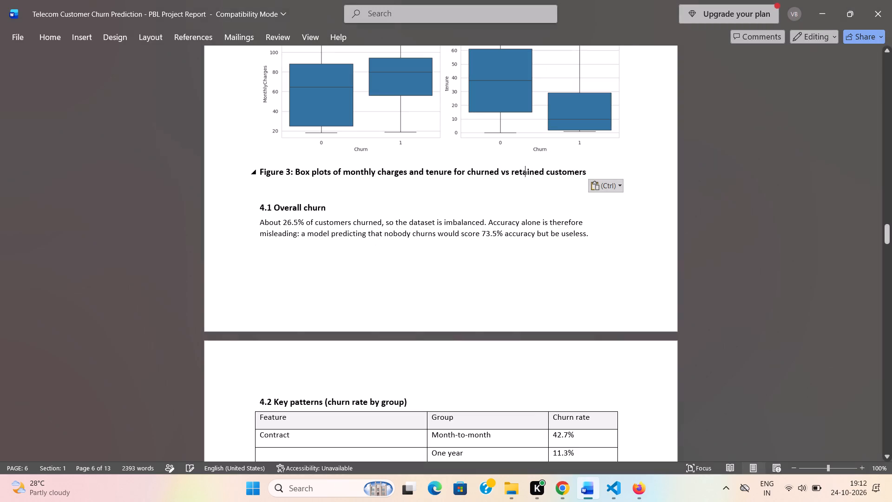
Centre the Figure 3 caption approximately beneath the box plots using leading spaces.
{"action": "left_click", "coordinate": [260, 171]}
{"action": "key", "text": "space"}
{"action": "key", "text": "space"}
{"action": "key", "text": "space"}
{"action": "key", "text": "space"}
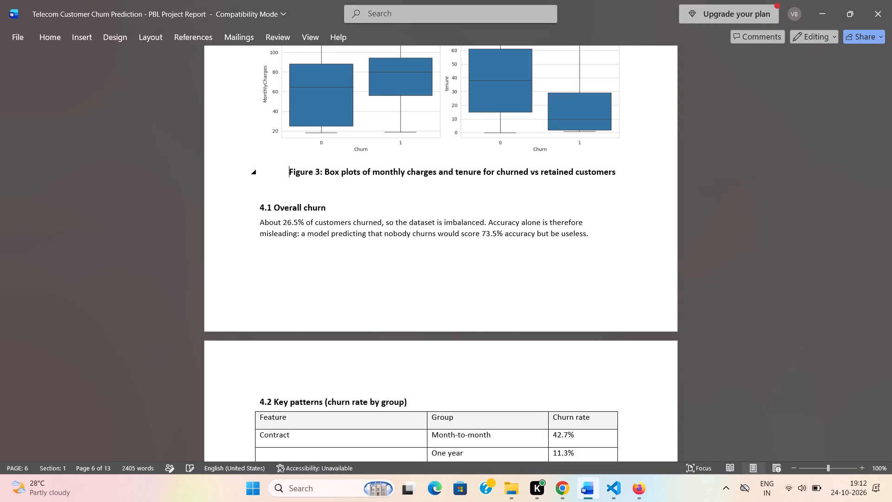
{"action": "key", "text": "BackSpace"}
{"action": "key", "text": "BackSpace"}
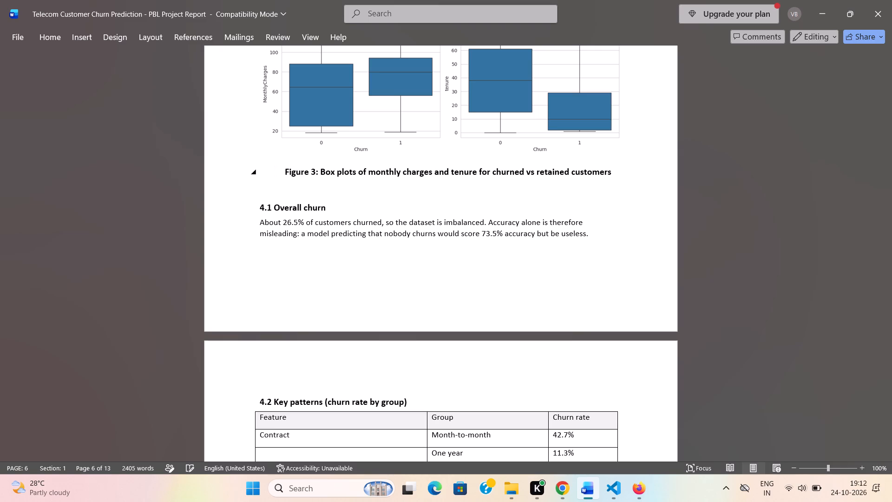
{"action": "key", "text": "BackSpace"}
{"action": "key", "text": "BackSpace"}
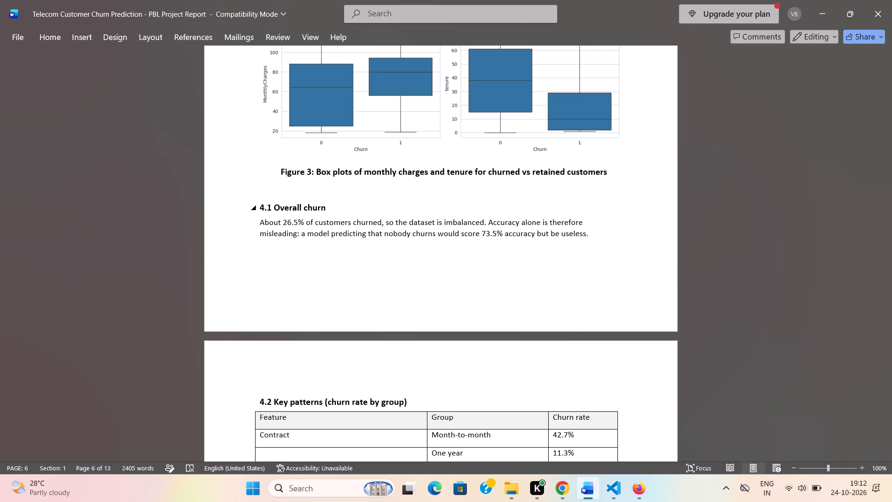
Copy the "Correlation (numeric)" heatmap output from churn_project.ipynb in Visual Studio Code for insertion beneath the Figure 3 caption.
{"action": "left_click", "coordinate": [267, 191]}
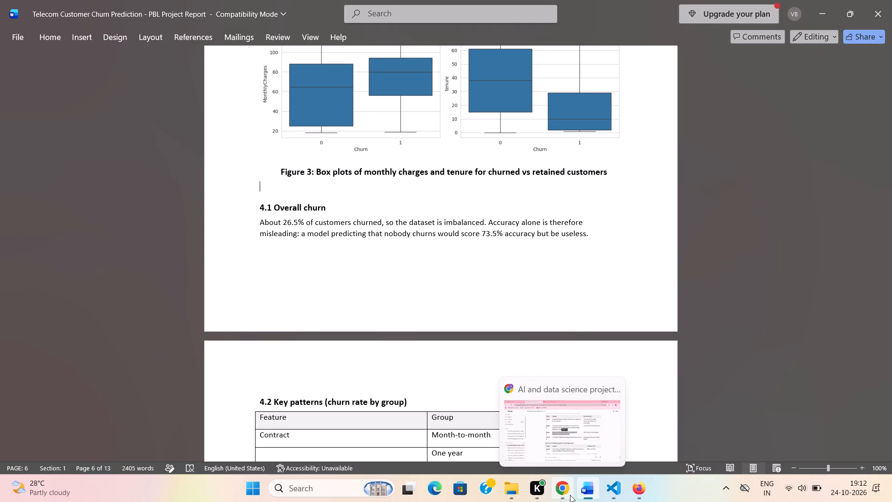
{"action": "left_click", "coordinate": [605, 496]}
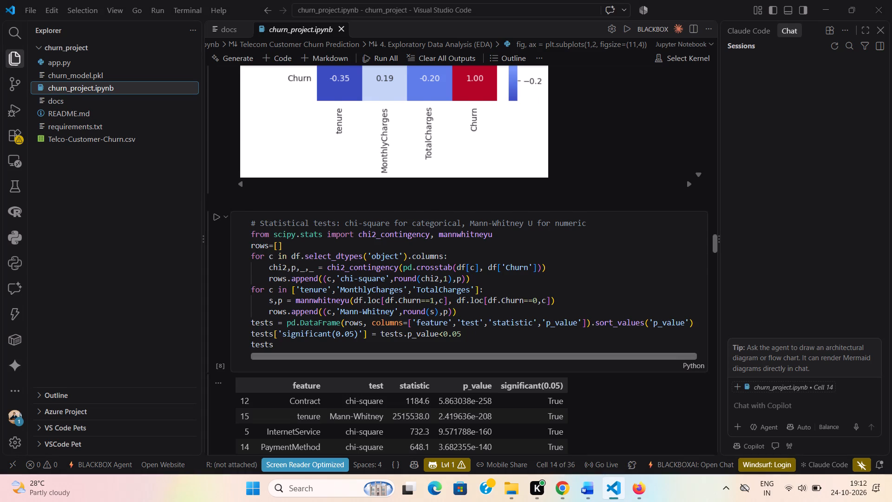
{"action": "scroll", "coordinate": [502, 281], "scroll_direction": "up", "scroll_amount": 2}
{"action": "left_click", "coordinate": [515, 187]}
{"action": "scroll", "coordinate": [515, 187], "scroll_direction": "up", "scroll_amount": 3}
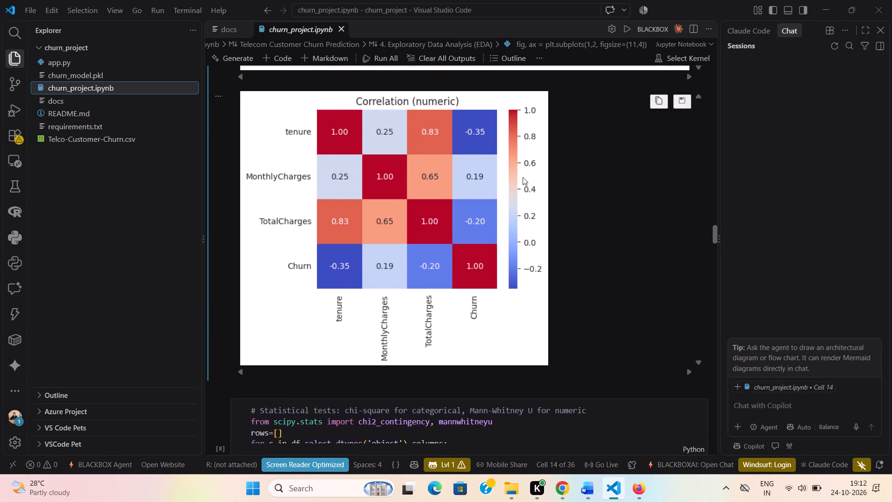
{"action": "scroll", "coordinate": [523, 177], "scroll_direction": "up", "scroll_amount": 1}
{"action": "left_click", "coordinate": [656, 133]}
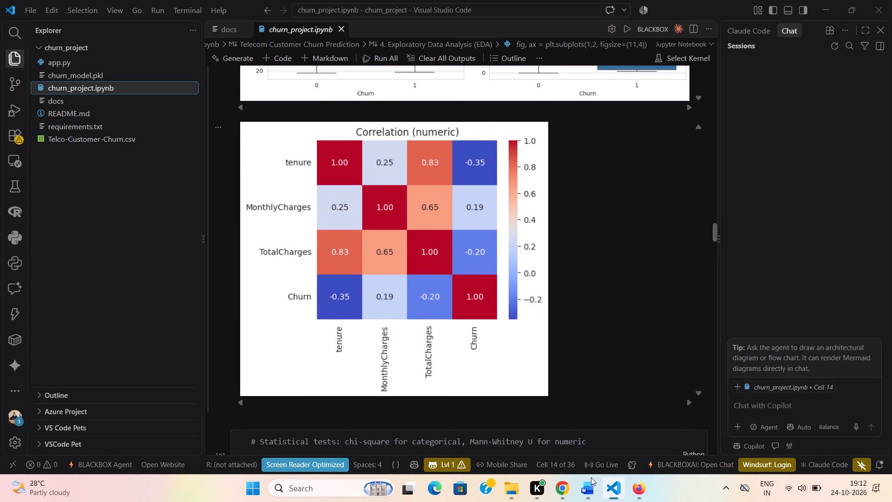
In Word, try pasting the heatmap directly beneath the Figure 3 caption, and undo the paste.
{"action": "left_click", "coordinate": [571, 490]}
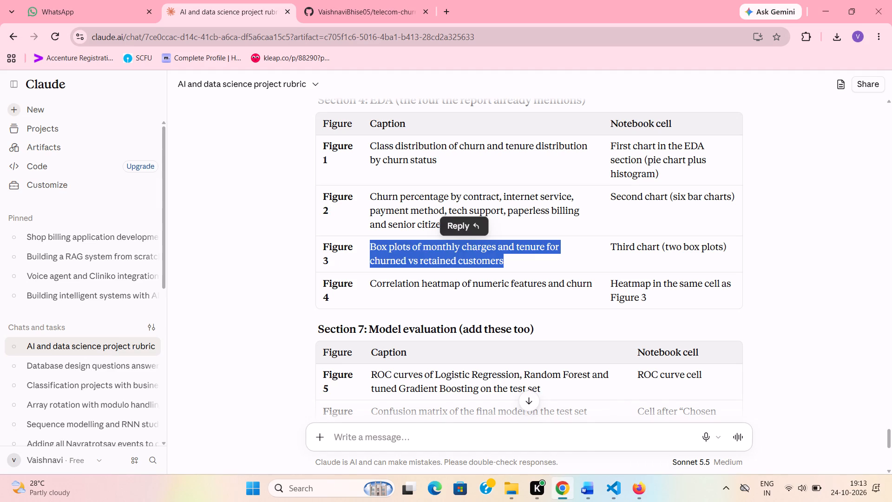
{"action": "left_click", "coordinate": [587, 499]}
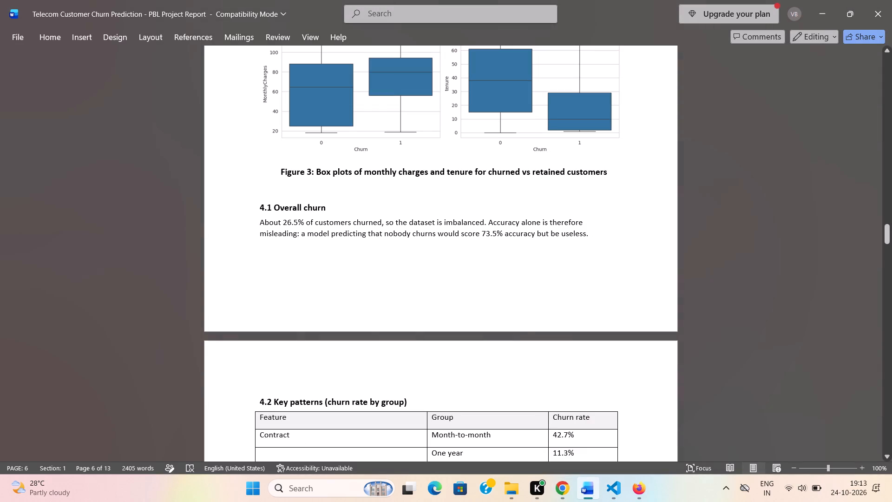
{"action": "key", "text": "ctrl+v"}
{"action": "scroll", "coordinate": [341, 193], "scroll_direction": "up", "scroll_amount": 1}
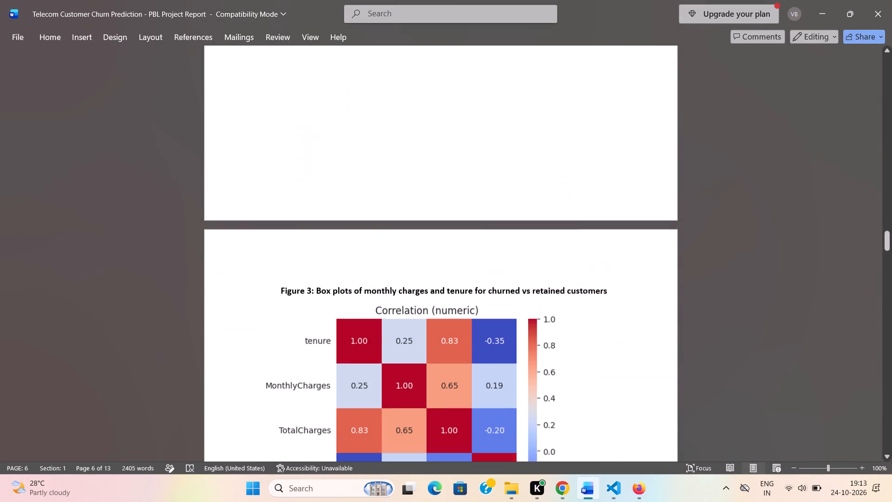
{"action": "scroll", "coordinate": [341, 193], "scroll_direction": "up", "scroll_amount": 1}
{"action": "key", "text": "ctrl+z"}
Add blank lines after the Figure 3 caption to reach the next page and paste the correlation heatmap there.
{"action": "scroll", "coordinate": [314, 205], "scroll_direction": "up", "scroll_amount": 1}
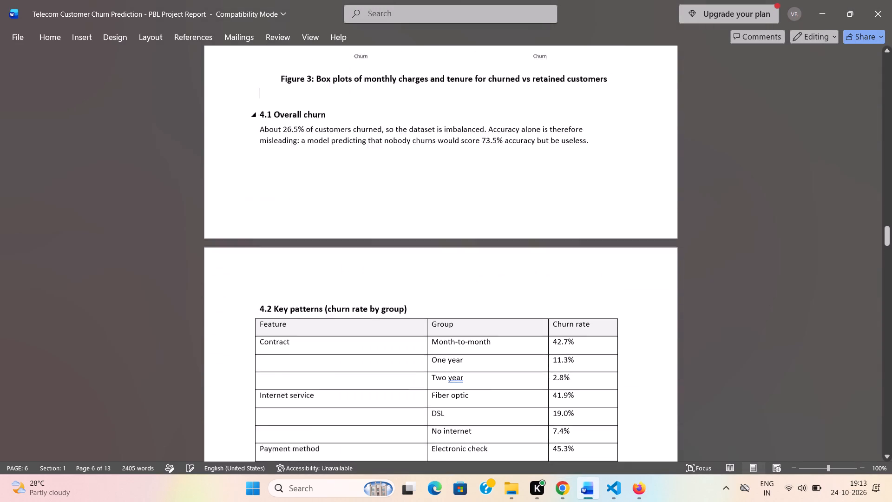
{"action": "scroll", "coordinate": [314, 205], "scroll_direction": "up", "scroll_amount": 1}
{"action": "key", "text": "Return"}
{"action": "key", "text": "Return"}
{"action": "key", "text": "Return"}
{"action": "key", "text": "Return"}
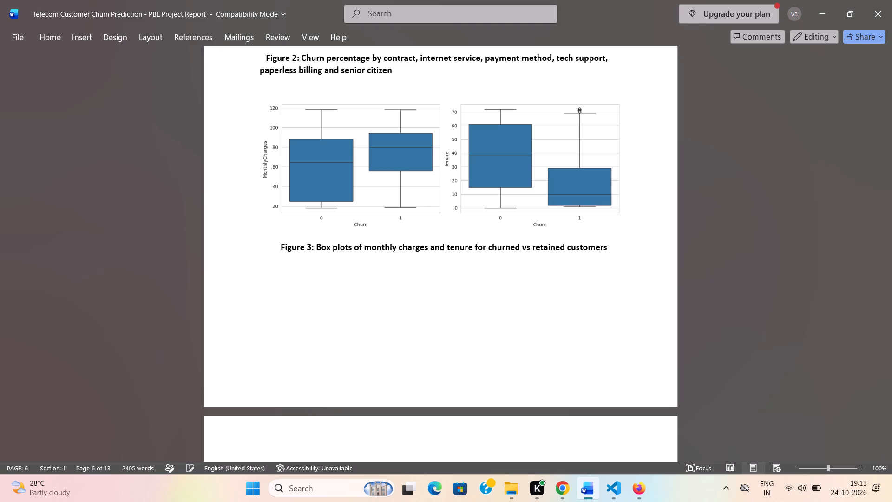
{"action": "key", "text": "Return"}
{"action": "key", "text": "ctrl+b"}
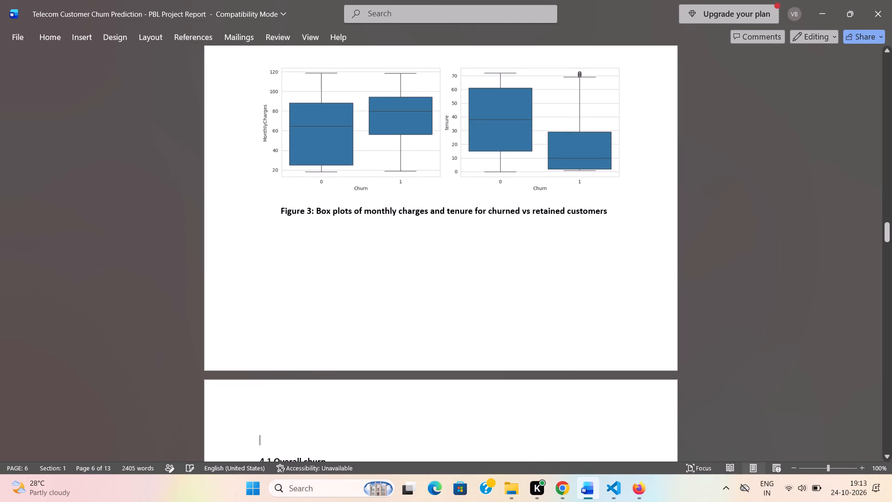
{"action": "key", "text": "ctrl+v"}
Stretch the correlation heatmap horizontally to span the full text width of the page.
{"action": "scroll", "coordinate": [316, 259], "scroll_direction": "down", "scroll_amount": 1}
{"action": "scroll", "coordinate": [316, 259], "scroll_direction": "up", "scroll_amount": 2}
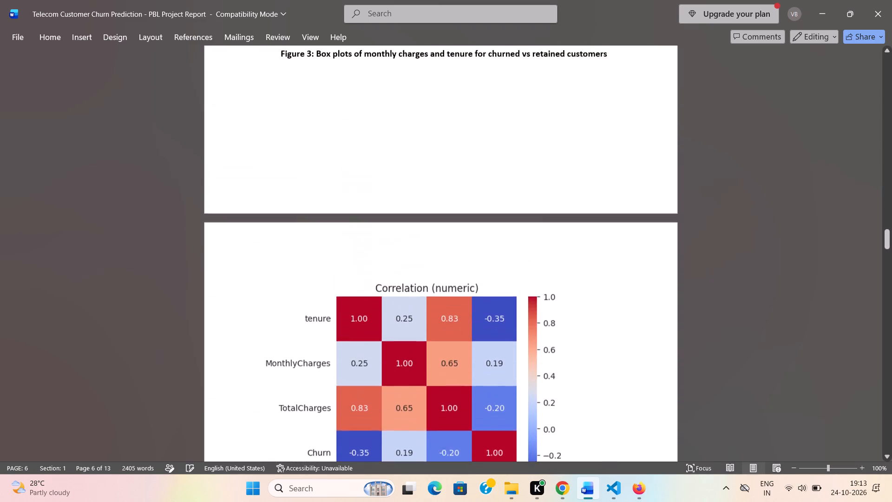
{"action": "scroll", "coordinate": [316, 259], "scroll_direction": "up", "scroll_amount": 3}
{"action": "scroll", "coordinate": [316, 259], "scroll_direction": "down", "scroll_amount": 4}
{"action": "left_click", "coordinate": [427, 232]}
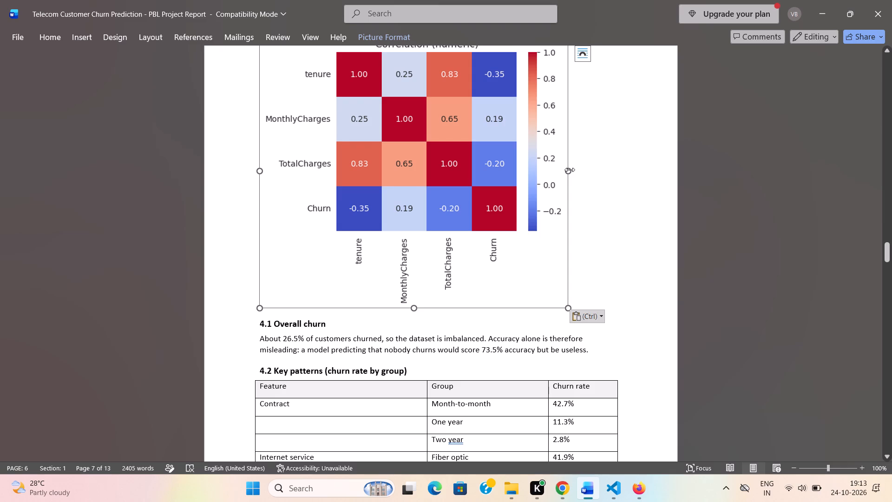
{"action": "left_click_drag", "start_coordinate": [570, 170], "coordinate": [620, 170]}
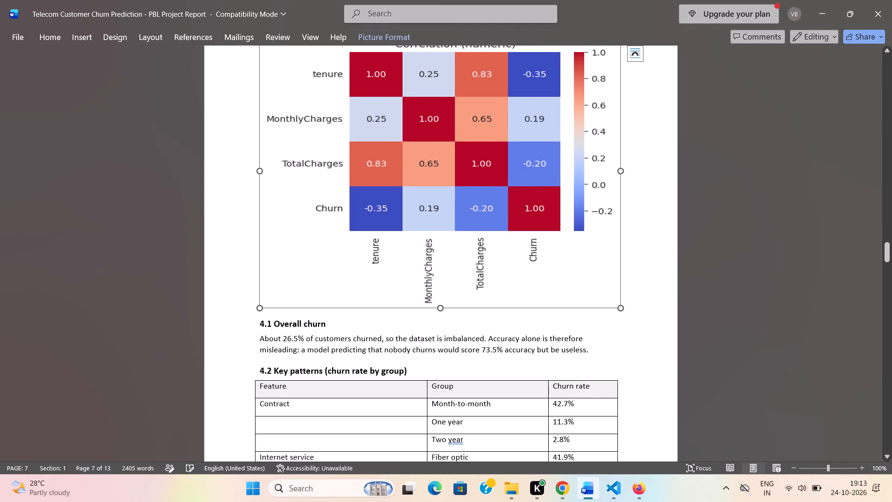
Review the report's layout from the opening pages through to the heatmap in Section 4.
{"action": "scroll", "coordinate": [264, 318], "scroll_direction": "up", "scroll_amount": 20}
{"action": "scroll", "coordinate": [264, 318], "scroll_direction": "up", "scroll_amount": 20}
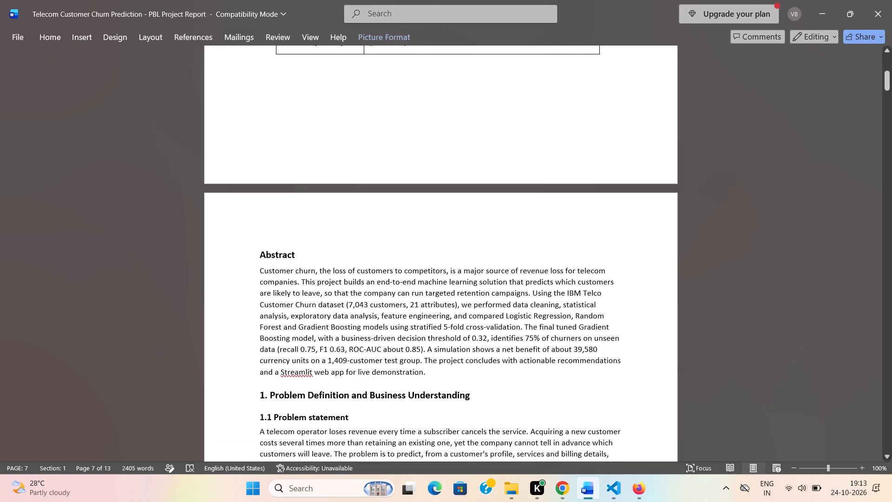
{"action": "scroll", "coordinate": [264, 318], "scroll_direction": "up", "scroll_amount": 11}
{"action": "scroll", "coordinate": [264, 318], "scroll_direction": "down", "scroll_amount": 19}
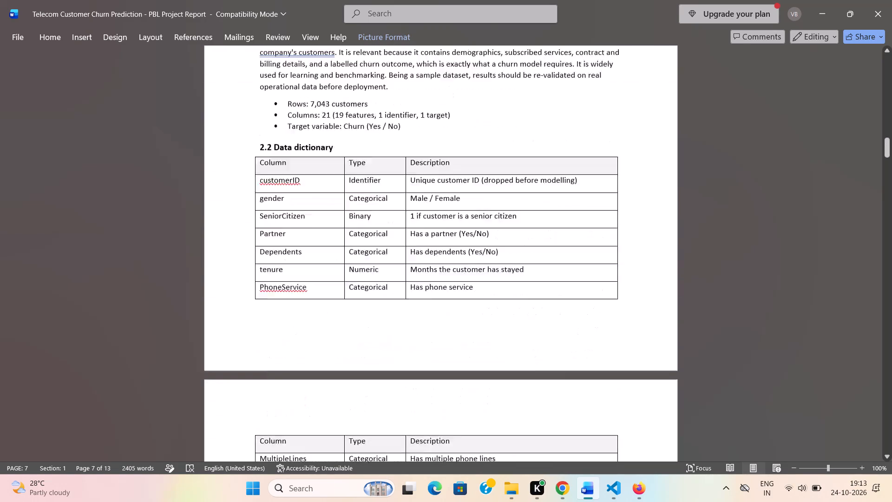
{"action": "scroll", "coordinate": [264, 318], "scroll_direction": "down", "scroll_amount": 19}
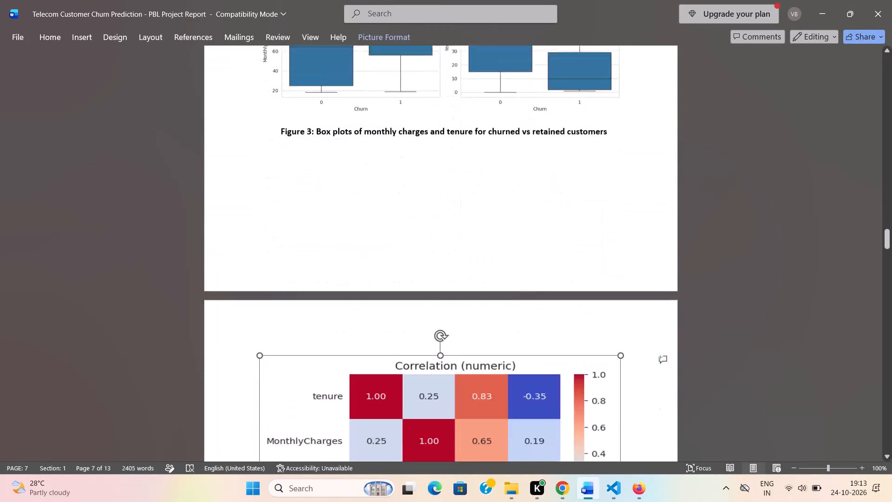
{"action": "scroll", "coordinate": [264, 318], "scroll_direction": "down", "scroll_amount": 6}
{"action": "scroll", "coordinate": [264, 318], "scroll_direction": "up", "scroll_amount": 1}
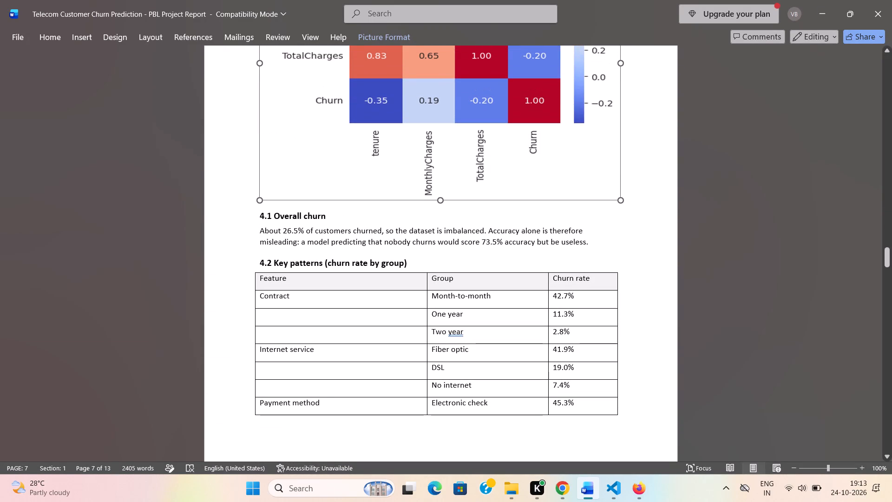
Insert two blank lines between the heatmap and heading 4.1, and enter the label "Figure 4:" directly beneath the heatmap.
{"action": "left_click", "coordinate": [260, 214]}
{"action": "key", "text": "Return"}
{"action": "key", "text": "Return"}
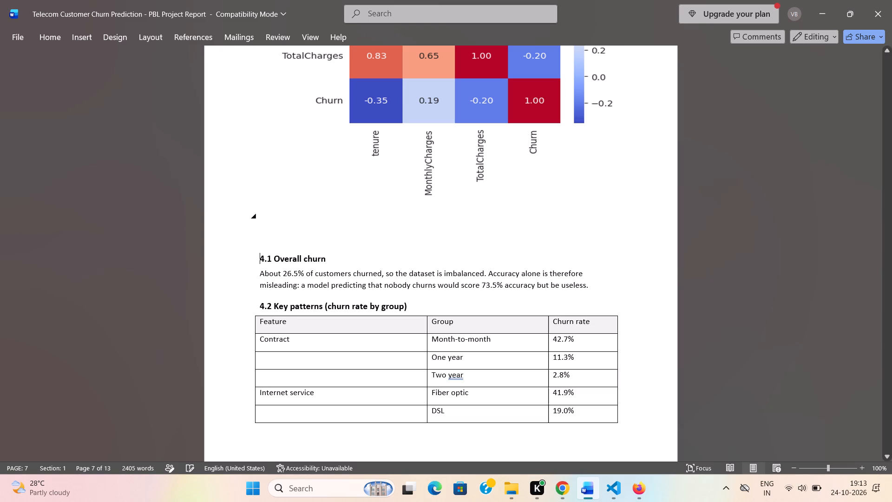
{"action": "left_click", "coordinate": [357, 224]}
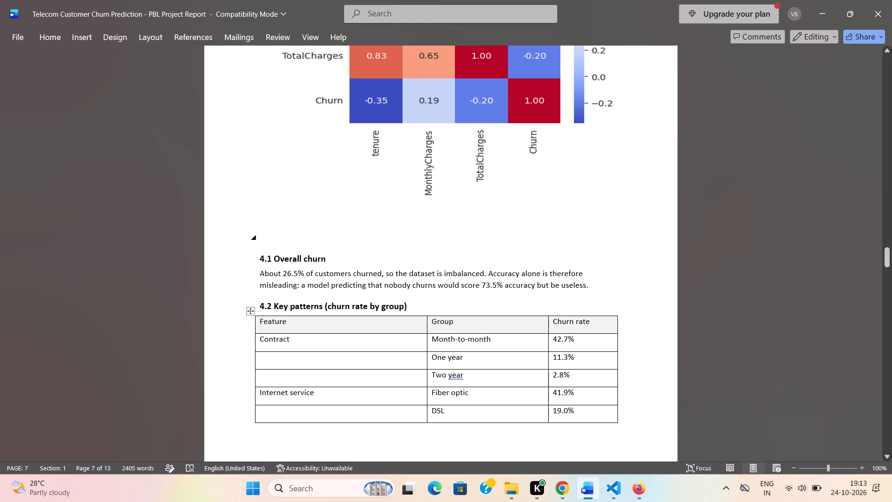
{"action": "type", "text": "igure 4"}
{"action": "type", "text": ":"}
{"action": "key", "text": "space"}
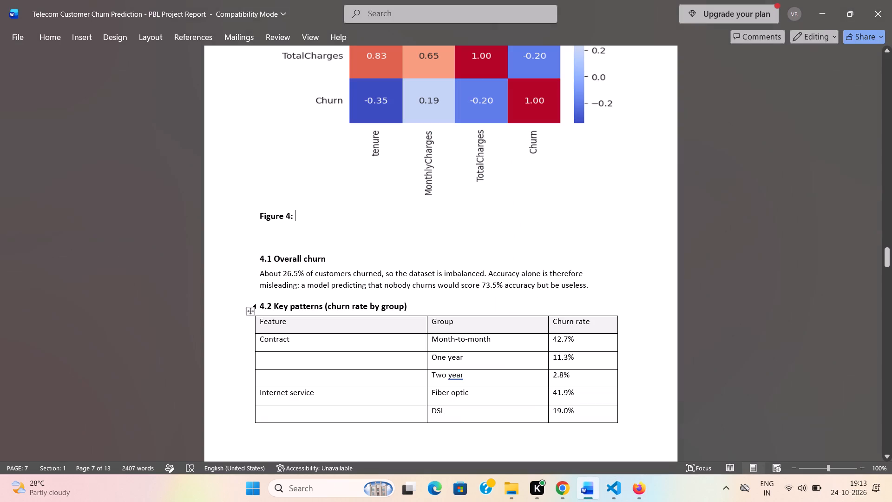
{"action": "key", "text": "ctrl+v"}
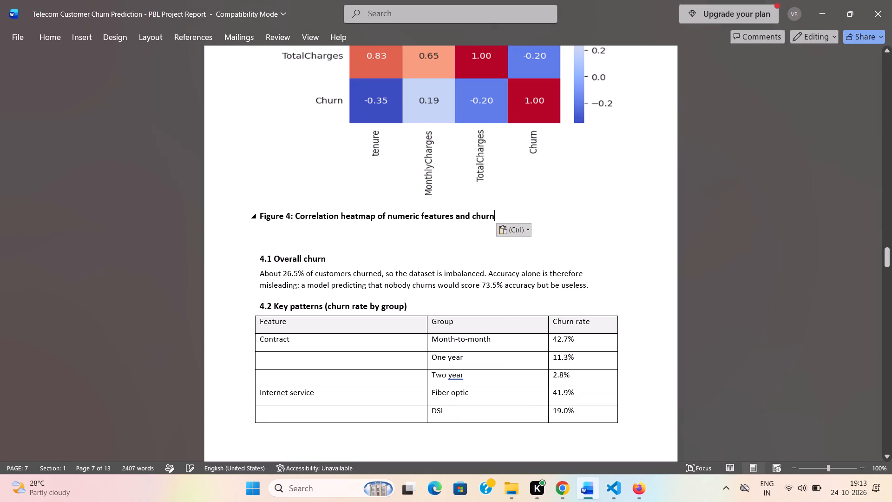
Centre the Figure 4 caption approximately beneath the heatmap using leading spaces.
{"action": "left_click", "coordinate": [259, 217]}
{"action": "key", "text": "space"}
{"action": "key", "text": "space"}
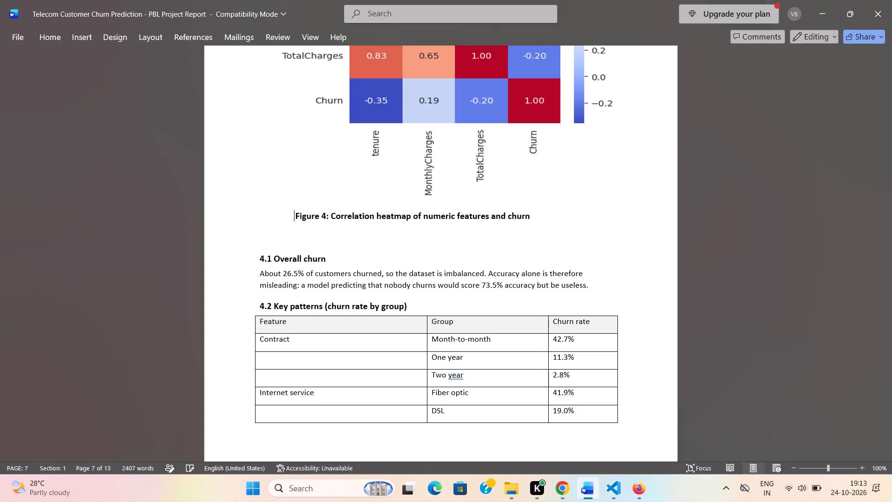
{"action": "key", "text": "space"}
{"action": "key", "text": "space"}
{"action": "key", "text": "space"}
{"action": "key", "text": "space"}
{"action": "key", "text": "space"}
{"action": "key", "text": "space"}
{"action": "key", "text": "space"}
{"action": "key", "text": "space"}
{"action": "key", "text": "space"}
{"action": "key", "text": "space"}
{"action": "key", "text": "space"}
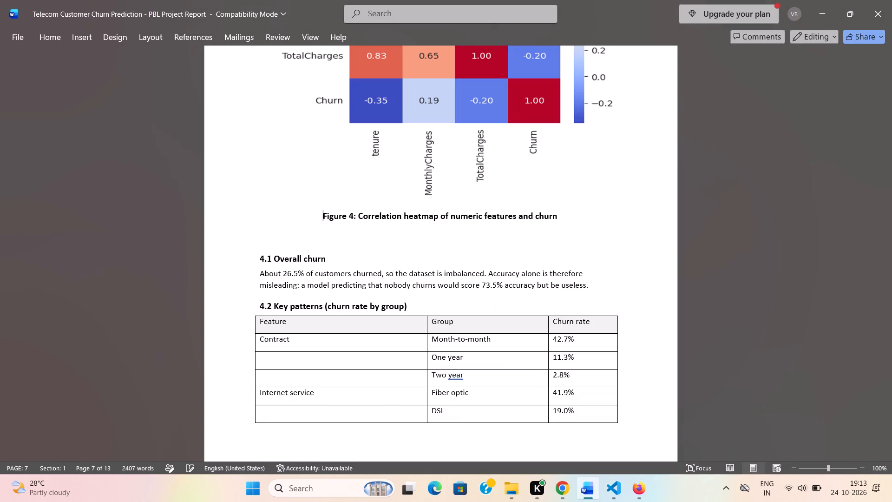
Remove the surplus blank line between the Figure 4 caption and the 4.1 Overall churn heading.
{"action": "left_click", "coordinate": [264, 240]}
{"action": "left_click_drag", "start_coordinate": [264, 240], "coordinate": [269, 241]}
{"action": "key", "text": "BackSpace"}
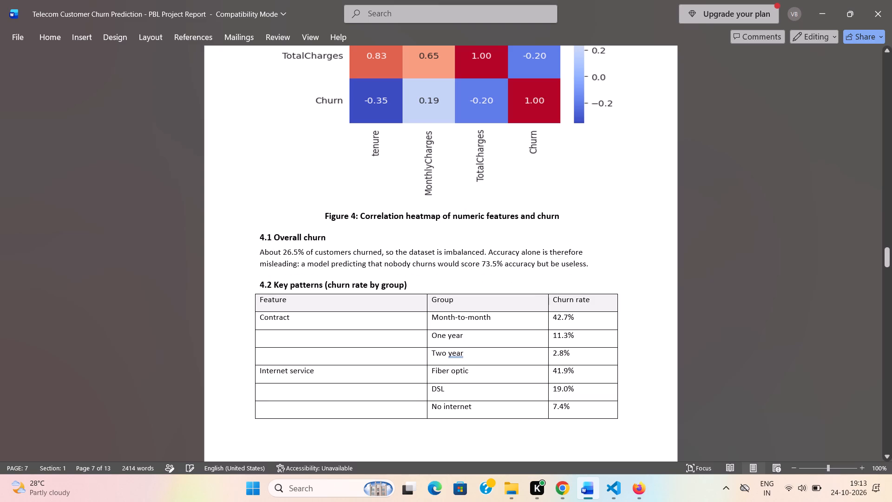
Make the header cells "Stakeholder" and "Interest" bold in the 1.3 Stakeholders table.
{"action": "scroll", "coordinate": [308, 274], "scroll_direction": "down", "scroll_amount": 5}
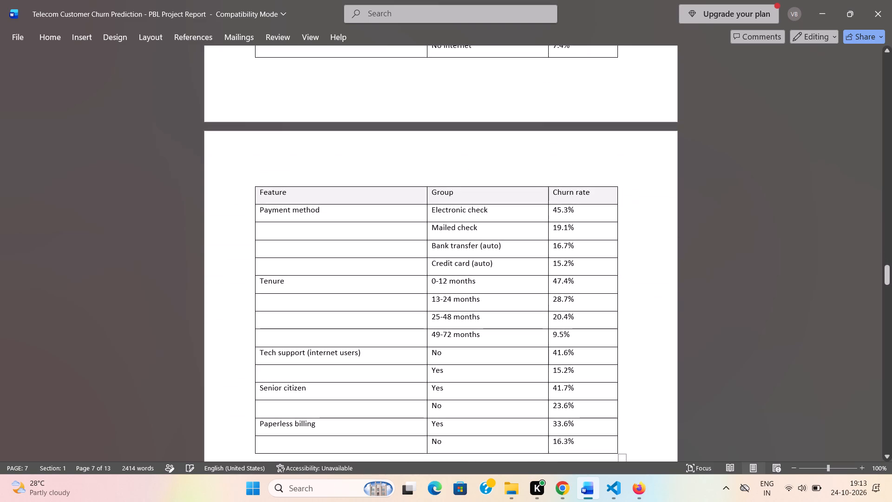
{"action": "scroll", "coordinate": [308, 274], "scroll_direction": "down", "scroll_amount": 3}
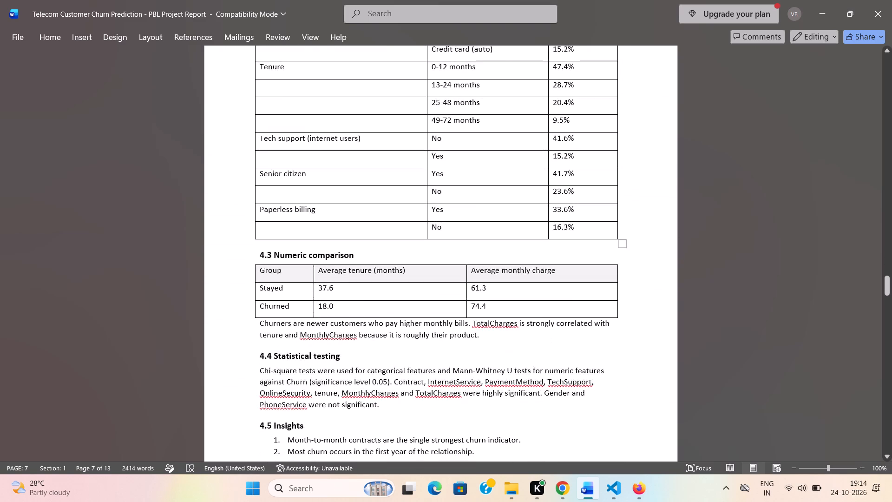
{"action": "scroll", "coordinate": [308, 274], "scroll_direction": "up", "scroll_amount": 20}
{"action": "scroll", "coordinate": [308, 274], "scroll_direction": "up", "scroll_amount": 20}
{"action": "scroll", "coordinate": [308, 274], "scroll_direction": "up", "scroll_amount": 14}
{"action": "scroll", "coordinate": [308, 274], "scroll_direction": "down", "scroll_amount": 2}
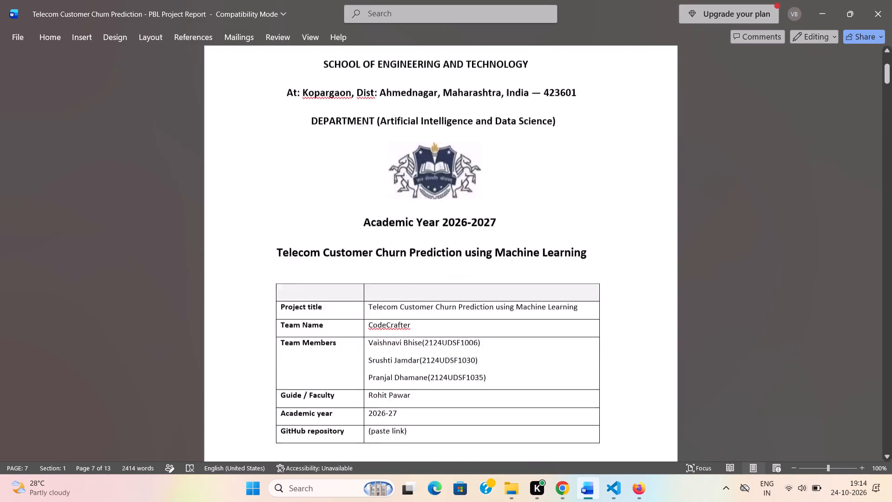
{"action": "scroll", "coordinate": [308, 274], "scroll_direction": "down", "scroll_amount": 9}
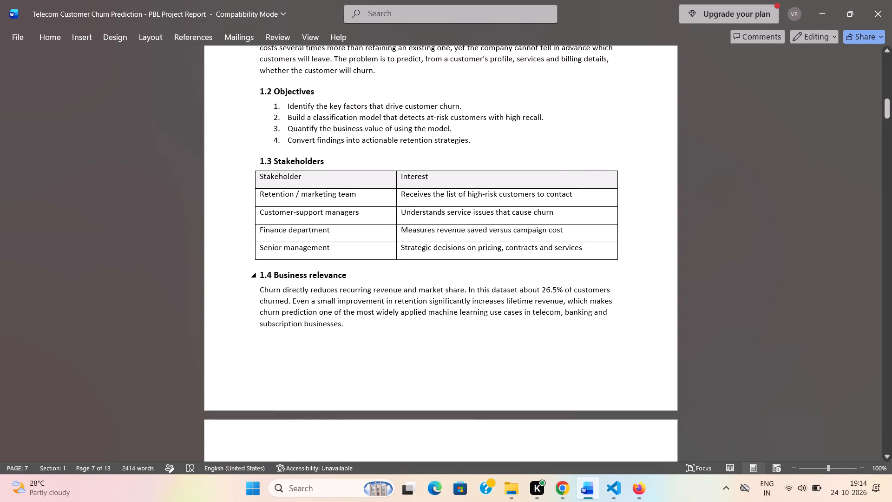
{"action": "left_click_drag", "start_coordinate": [261, 179], "coordinate": [303, 177]}
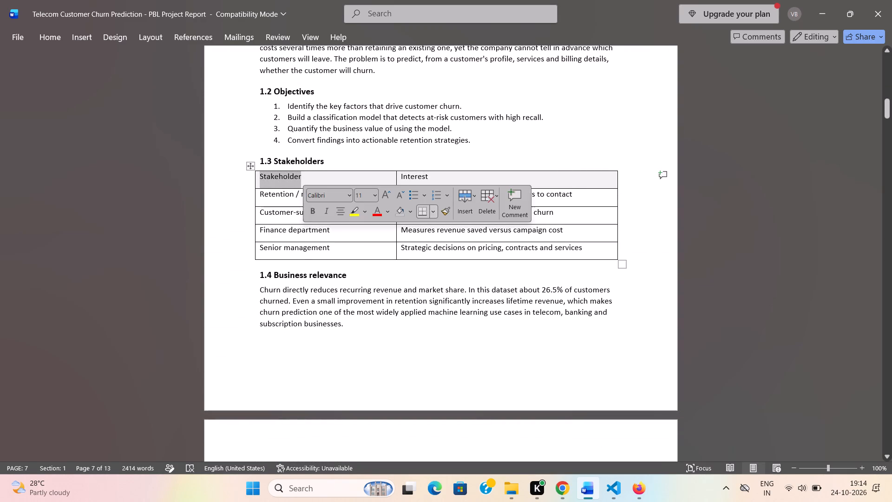
{"action": "left_click", "coordinate": [311, 216]}
{"action": "left_click_drag", "start_coordinate": [433, 176], "coordinate": [427, 176]}
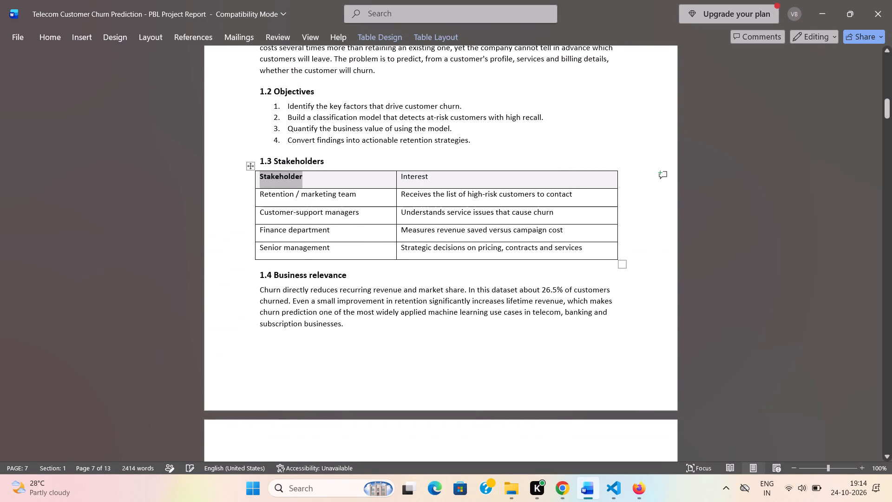
{"action": "left_click_drag", "start_coordinate": [427, 176], "coordinate": [399, 176]}
{"action": "left_click", "coordinate": [411, 218]}
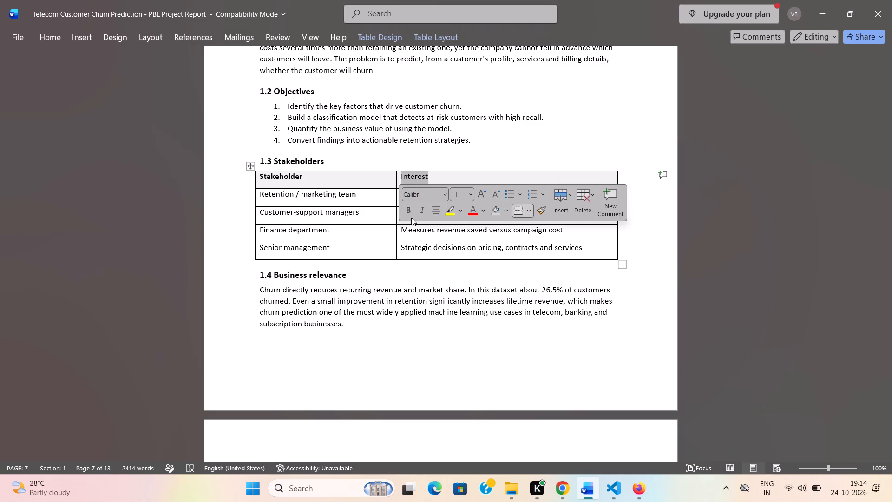
Make the "Interest" header and the four stakeholder names in the first column bold in the 1.3 Stakeholders table.
{"action": "left_click", "coordinate": [409, 213]}
{"action": "left_click_drag", "start_coordinate": [365, 197], "coordinate": [275, 205]}
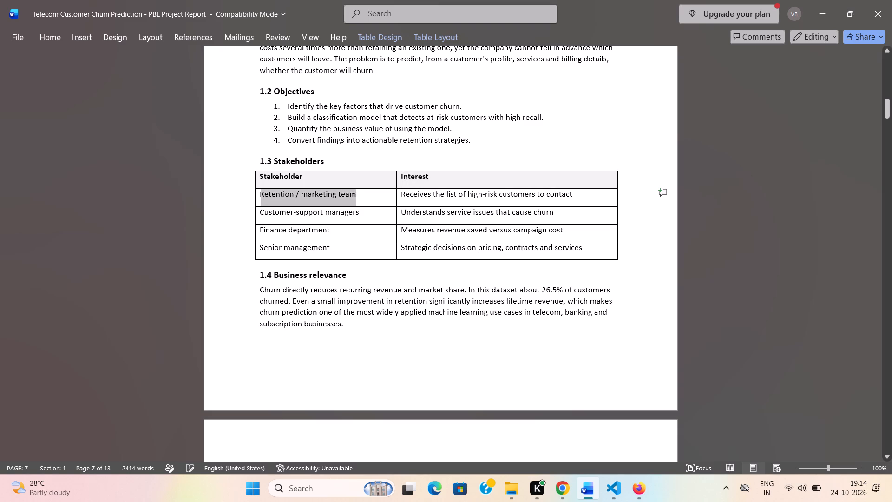
{"action": "left_click_drag", "start_coordinate": [275, 205], "coordinate": [267, 204]}
{"action": "left_click", "coordinate": [273, 235]}
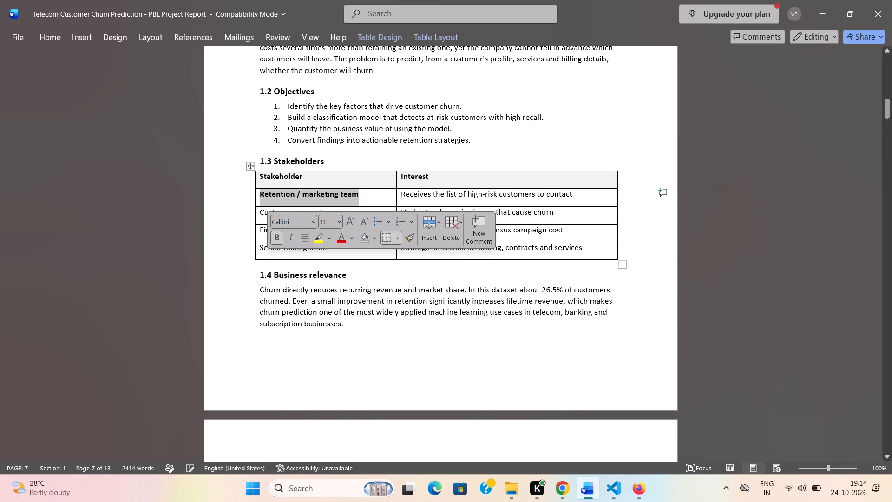
{"action": "left_click", "coordinate": [258, 214]}
{"action": "left_click", "coordinate": [264, 249]}
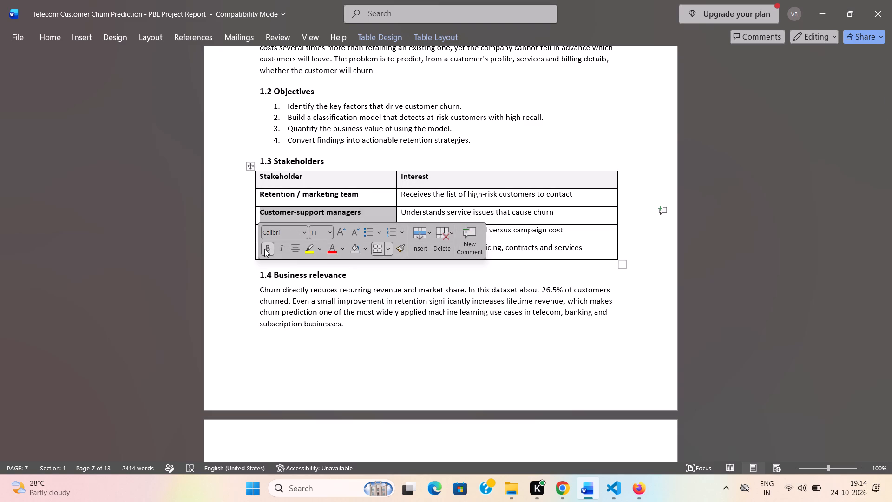
{"action": "left_click", "coordinate": [257, 231]}
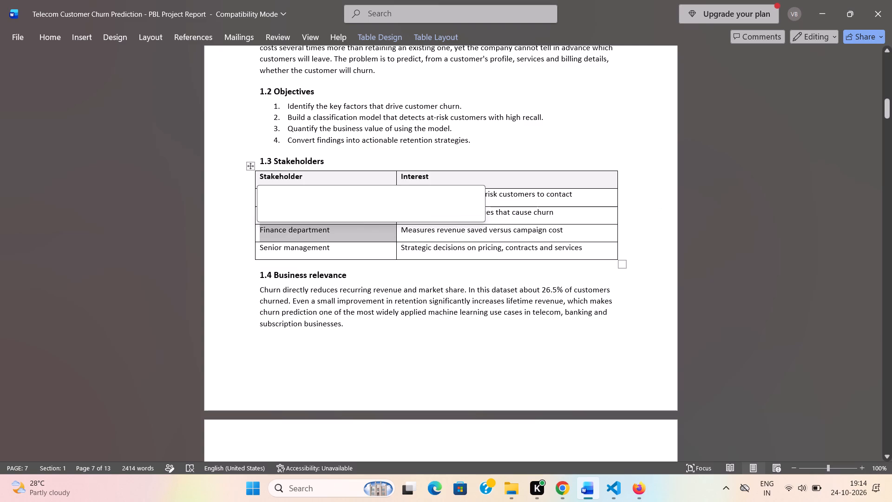
{"action": "left_click", "coordinate": [267, 212]}
{"action": "left_click", "coordinate": [266, 247]}
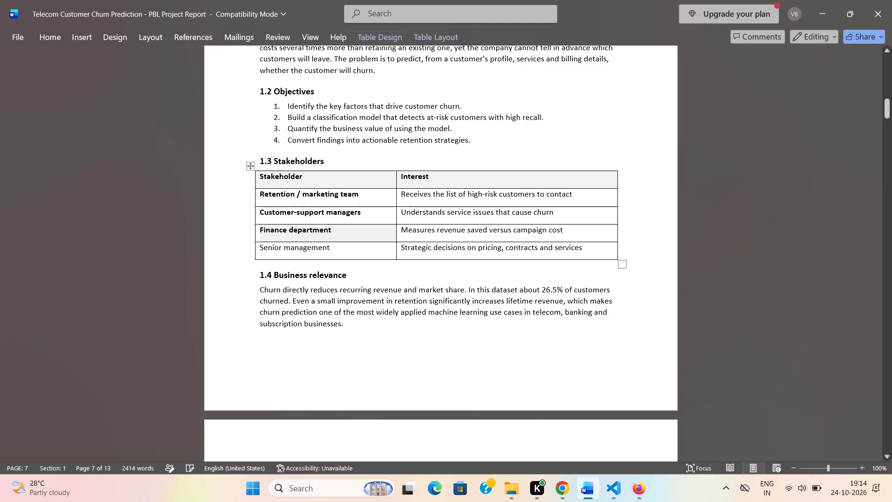
{"action": "left_click_drag", "start_coordinate": [260, 248], "coordinate": [334, 244]}
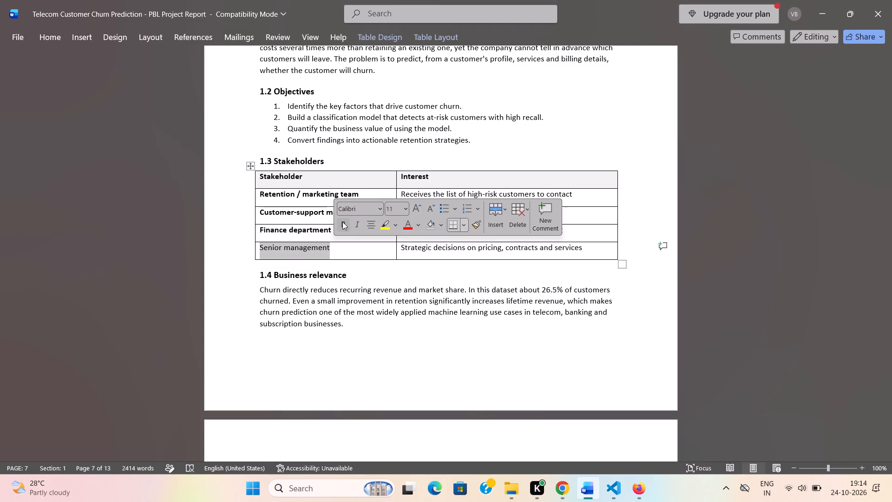
{"action": "left_click", "coordinate": [342, 222]}
{"action": "left_click", "coordinate": [354, 329]}
Make the header cells "KPI" and "Purpose" bold in the 1.5 Key Performance Indicators table.
{"action": "scroll", "coordinate": [354, 329], "scroll_direction": "down", "scroll_amount": 2}
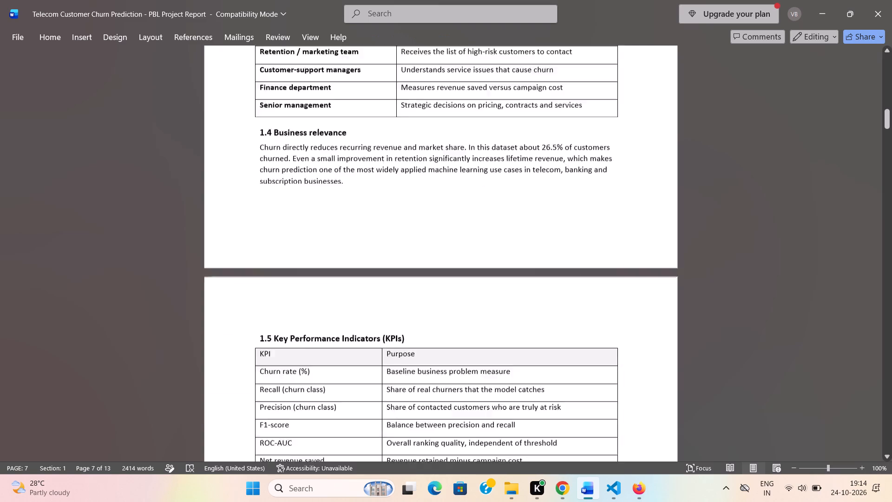
{"action": "scroll", "coordinate": [354, 329], "scroll_direction": "down", "scroll_amount": 2}
{"action": "left_click_drag", "start_coordinate": [280, 132], "coordinate": [268, 131]}
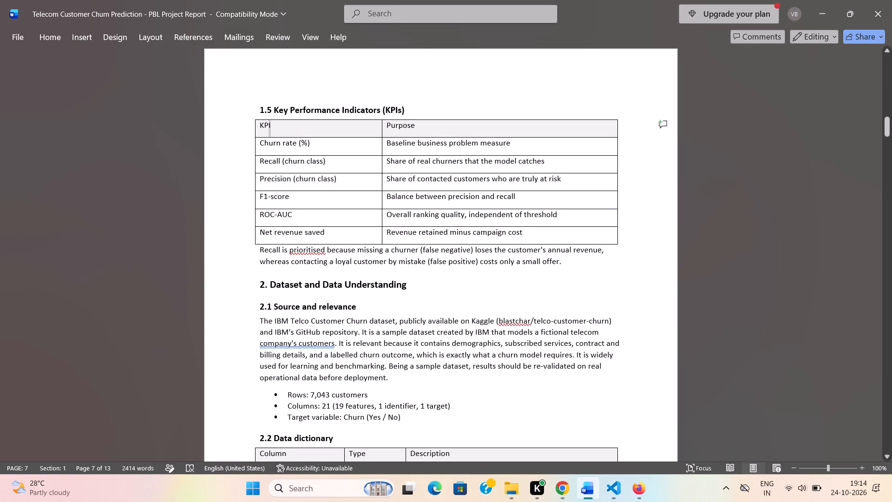
{"action": "left_click_drag", "start_coordinate": [268, 131], "coordinate": [257, 130]}
{"action": "left_click", "coordinate": [269, 169]}
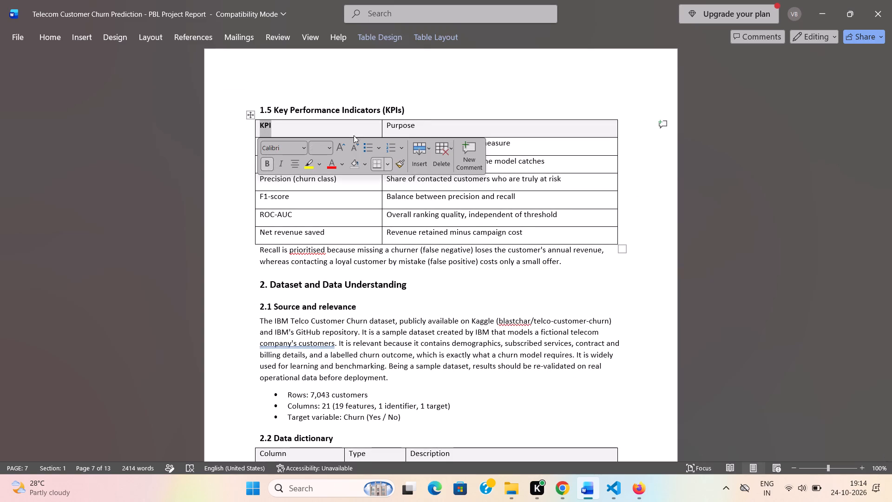
{"action": "left_click_drag", "start_coordinate": [420, 119], "coordinate": [391, 123]}
{"action": "left_click", "coordinate": [391, 123]}
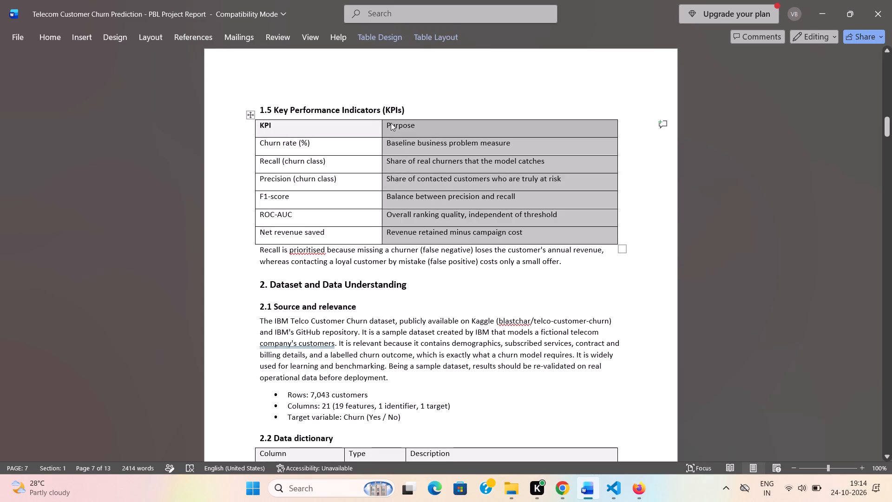
{"action": "left_click_drag", "start_coordinate": [415, 123], "coordinate": [384, 123]}
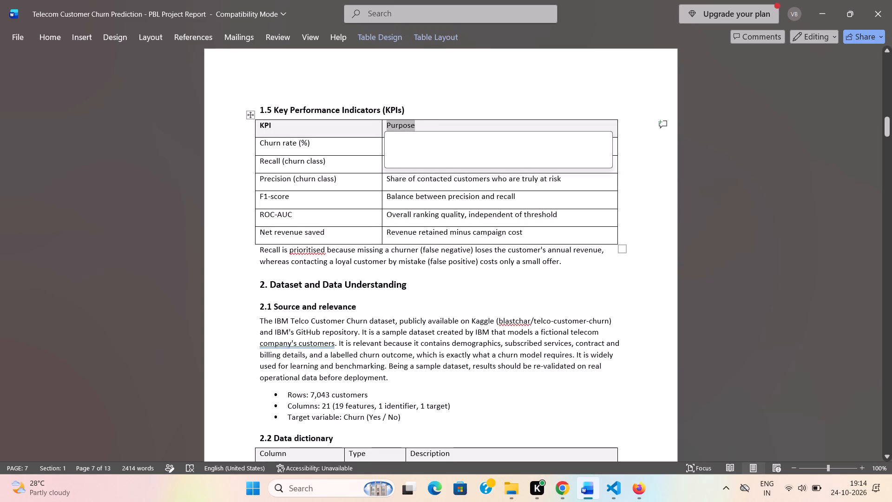
{"action": "left_click", "coordinate": [396, 161]}
{"action": "left_click", "coordinate": [334, 172]}
Make the first-column entries "Churn rate (%)" and "Recall (churn class)" bold in the 1.5 KPI table.
{"action": "scroll", "coordinate": [334, 172], "scroll_direction": "up", "scroll_amount": 2}
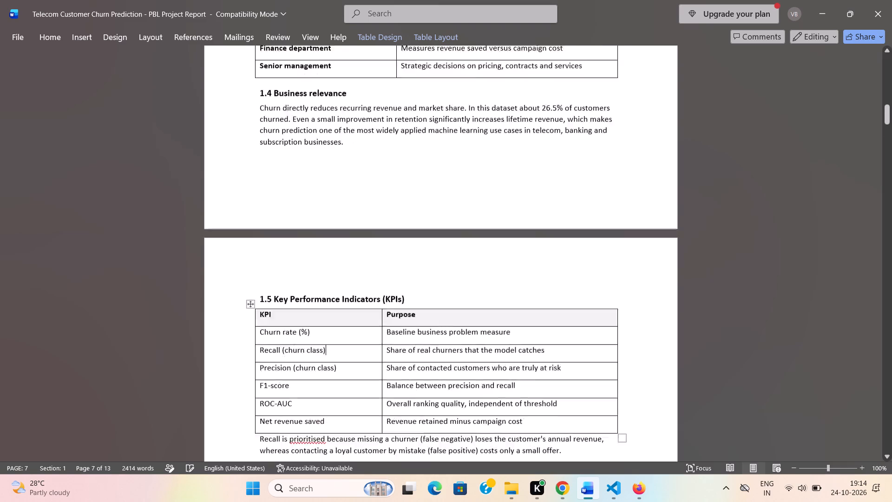
{"action": "scroll", "coordinate": [334, 172], "scroll_direction": "up", "scroll_amount": 2}
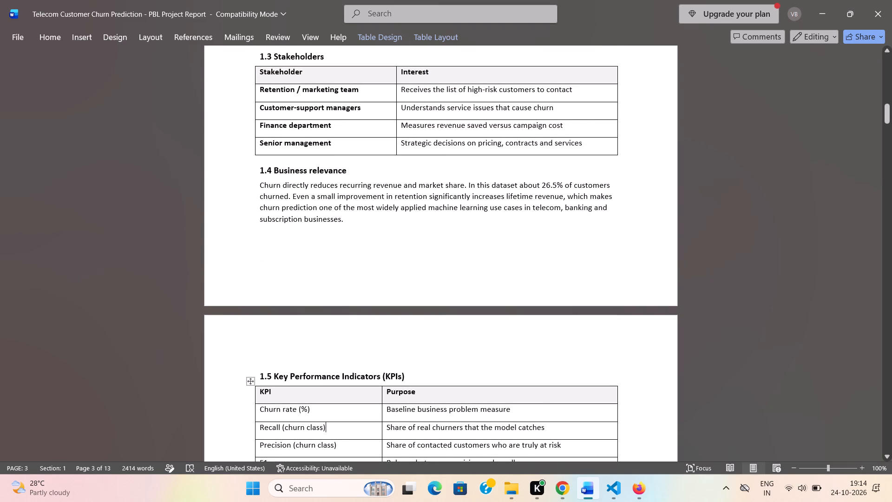
{"action": "scroll", "coordinate": [323, 242], "scroll_direction": "down", "scroll_amount": 2}
{"action": "left_click", "coordinate": [303, 301]}
{"action": "left_click", "coordinate": [302, 311]}
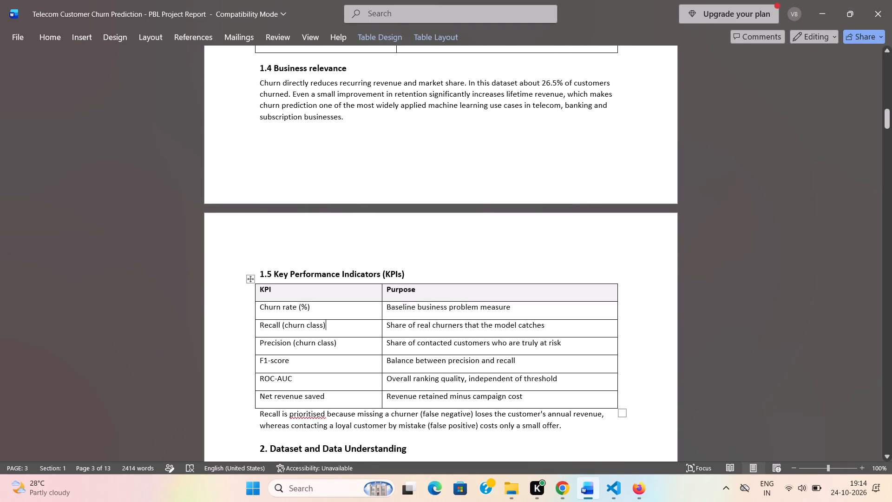
{"action": "left_click", "coordinate": [265, 312]}
{"action": "left_click_drag", "start_coordinate": [259, 306], "coordinate": [321, 307]}
{"action": "left_click", "coordinate": [327, 343]}
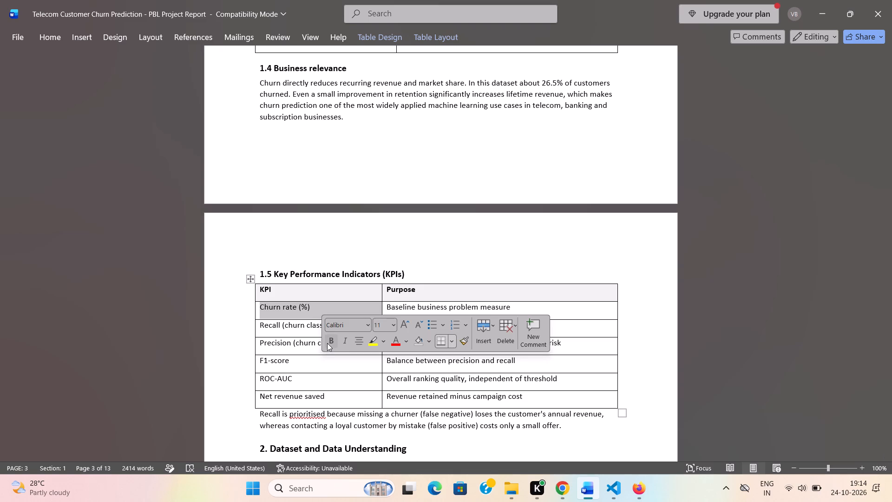
{"action": "left_click_drag", "start_coordinate": [259, 325], "coordinate": [324, 325]}
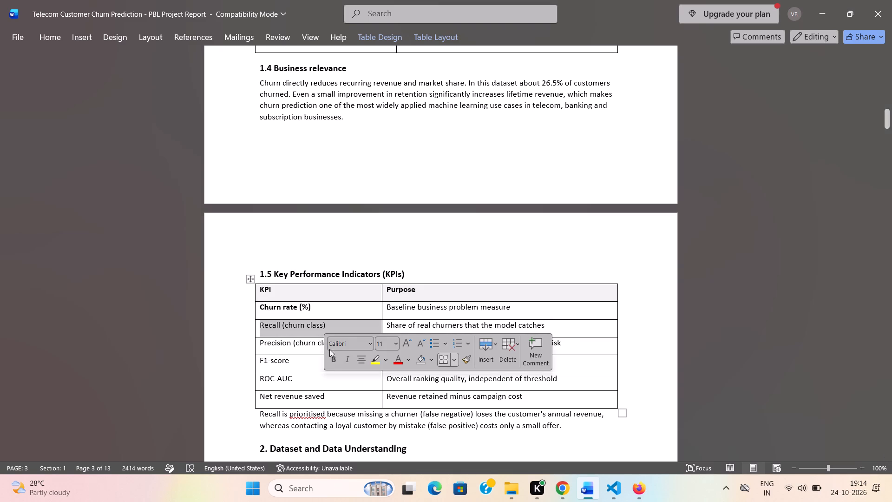
{"action": "left_click", "coordinate": [330, 360]}
Make "Precision (churn class)", "F1-score", "ROC-AUC" and "Net revenue saved" bold in the first column of the 1.5 KPI table.
{"action": "left_click", "coordinate": [296, 348]}
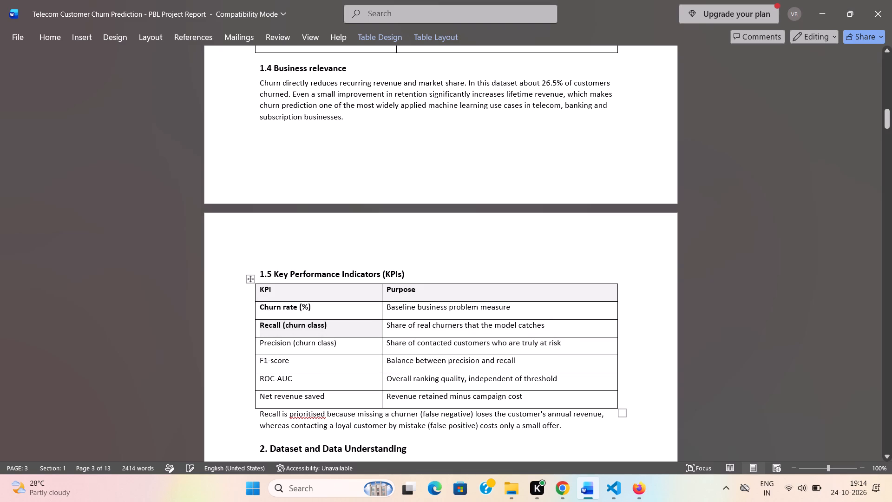
{"action": "left_click", "coordinate": [305, 351]}
{"action": "left_click", "coordinate": [260, 348]}
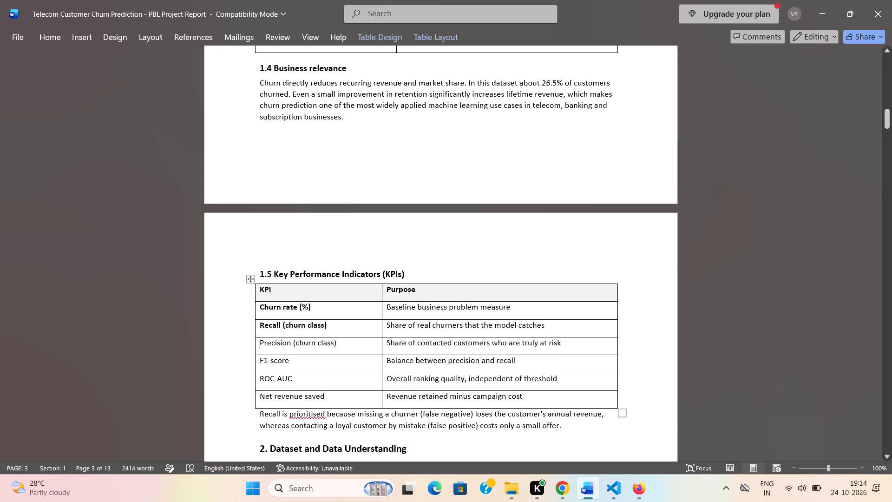
{"action": "left_click", "coordinate": [257, 352]}
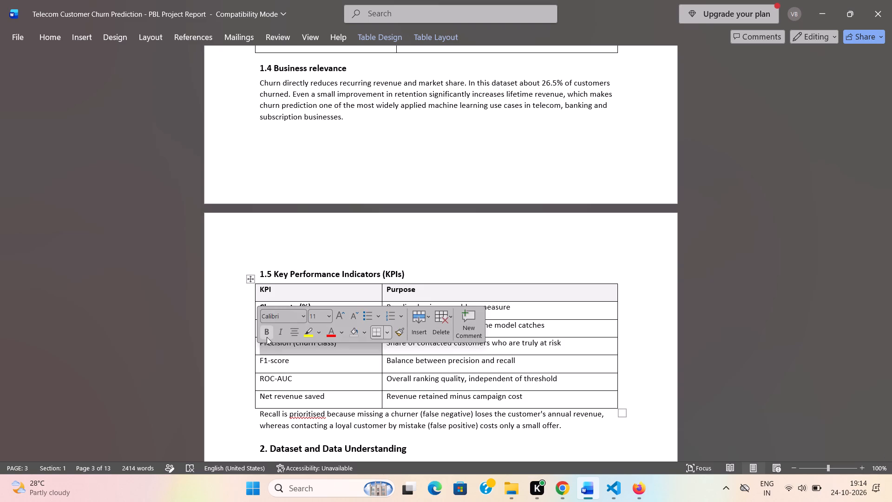
{"action": "left_click", "coordinate": [267, 337]}
{"action": "left_click", "coordinate": [256, 369]}
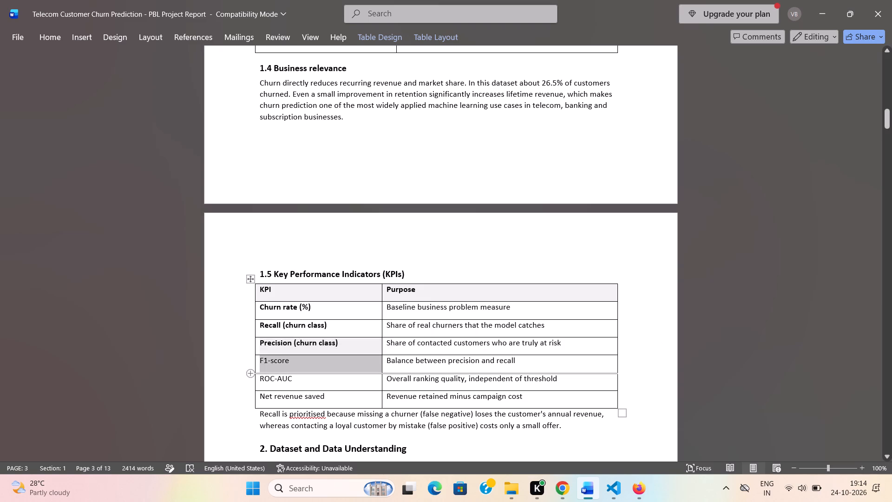
{"action": "left_click", "coordinate": [265, 354]}
{"action": "left_click", "coordinate": [257, 387]}
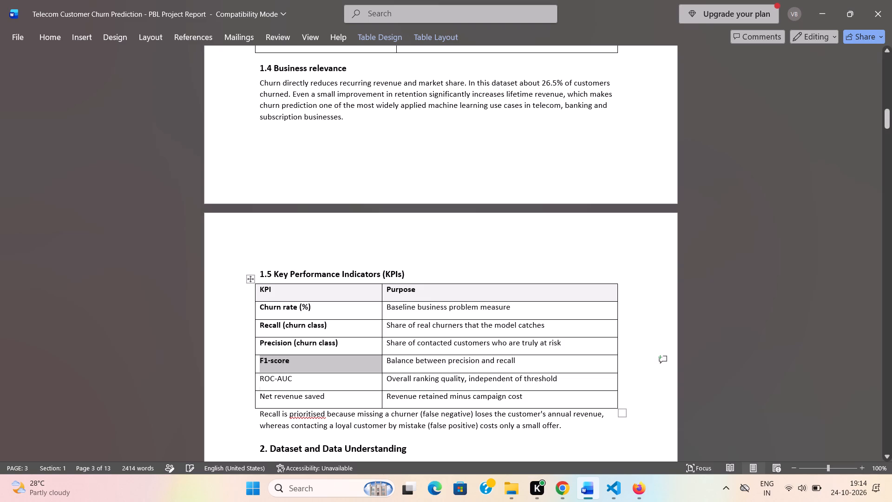
{"action": "left_click", "coordinate": [264, 368]}
{"action": "left_click", "coordinate": [259, 402]}
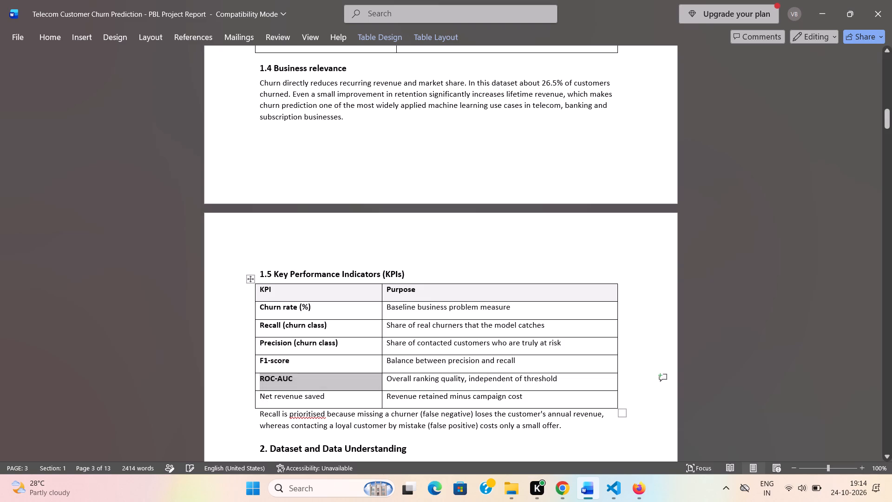
{"action": "left_click", "coordinate": [267, 383]}
{"action": "left_click", "coordinate": [254, 410]}
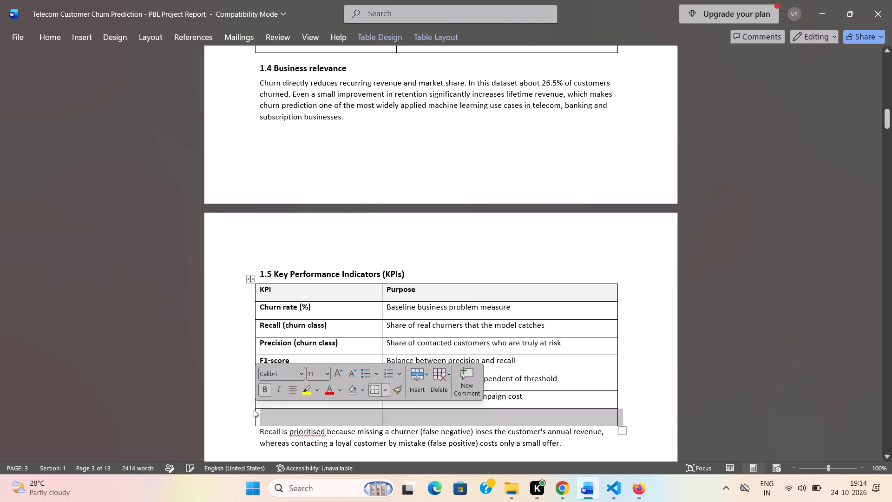
{"action": "key", "text": "ctrl+z"}
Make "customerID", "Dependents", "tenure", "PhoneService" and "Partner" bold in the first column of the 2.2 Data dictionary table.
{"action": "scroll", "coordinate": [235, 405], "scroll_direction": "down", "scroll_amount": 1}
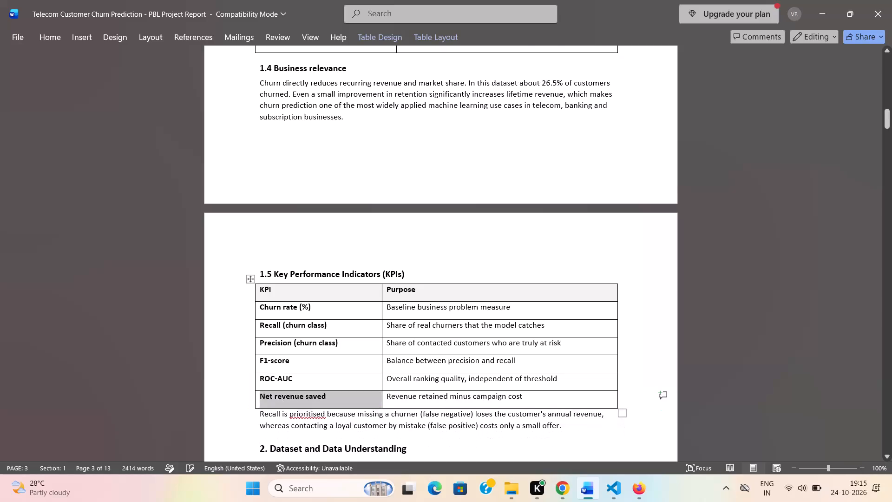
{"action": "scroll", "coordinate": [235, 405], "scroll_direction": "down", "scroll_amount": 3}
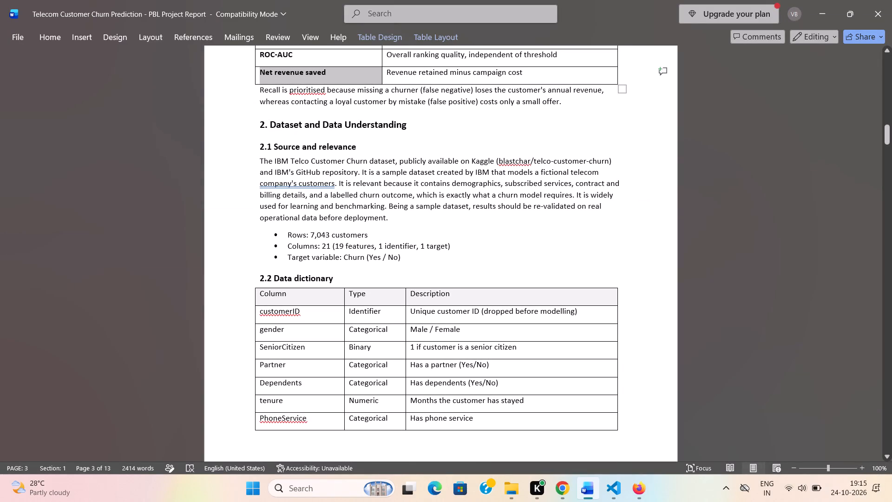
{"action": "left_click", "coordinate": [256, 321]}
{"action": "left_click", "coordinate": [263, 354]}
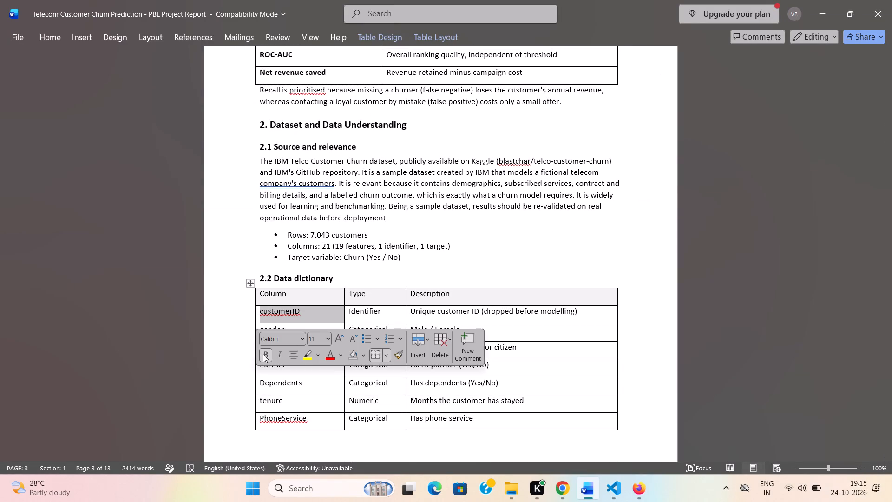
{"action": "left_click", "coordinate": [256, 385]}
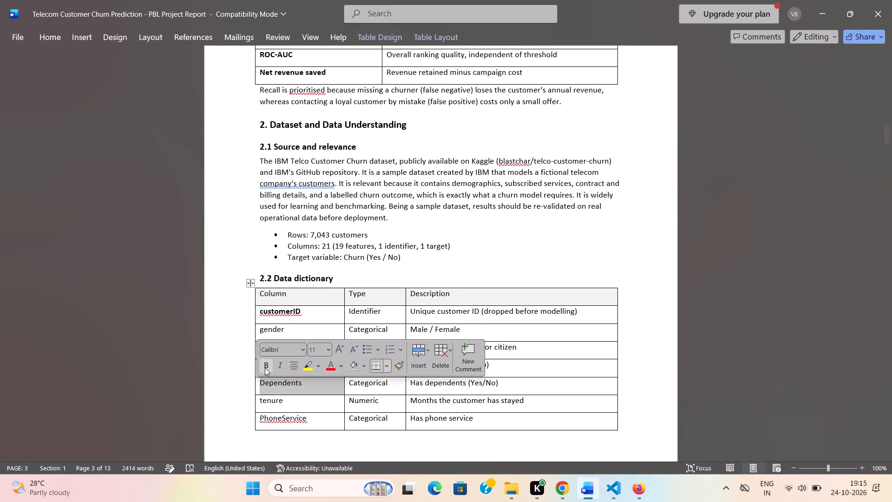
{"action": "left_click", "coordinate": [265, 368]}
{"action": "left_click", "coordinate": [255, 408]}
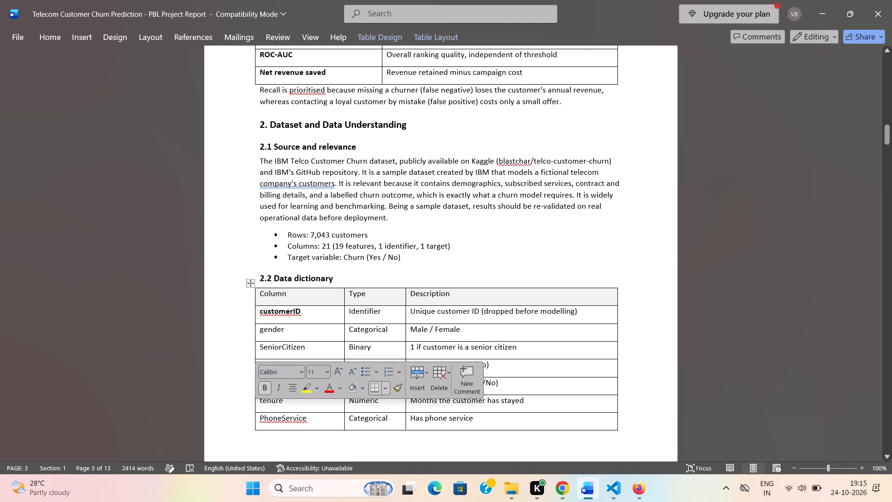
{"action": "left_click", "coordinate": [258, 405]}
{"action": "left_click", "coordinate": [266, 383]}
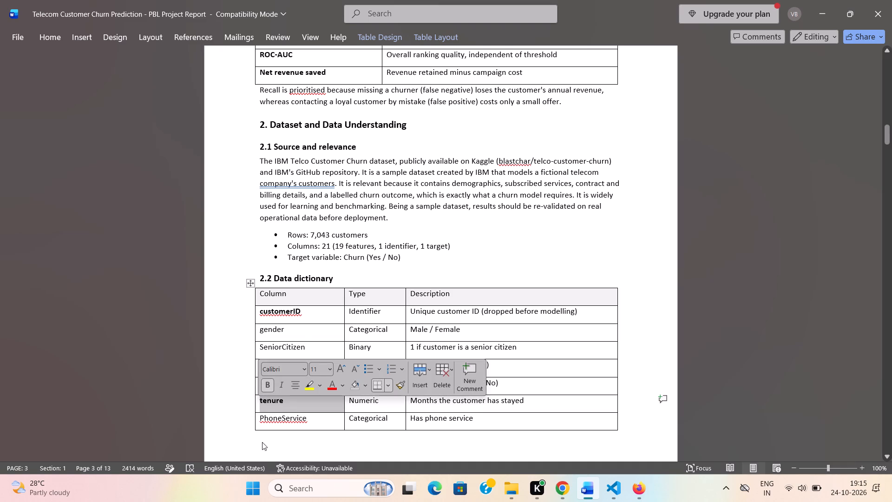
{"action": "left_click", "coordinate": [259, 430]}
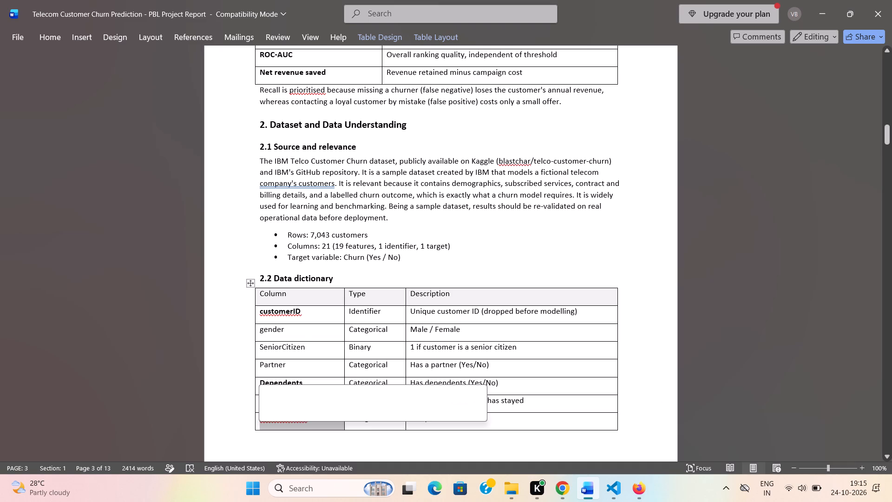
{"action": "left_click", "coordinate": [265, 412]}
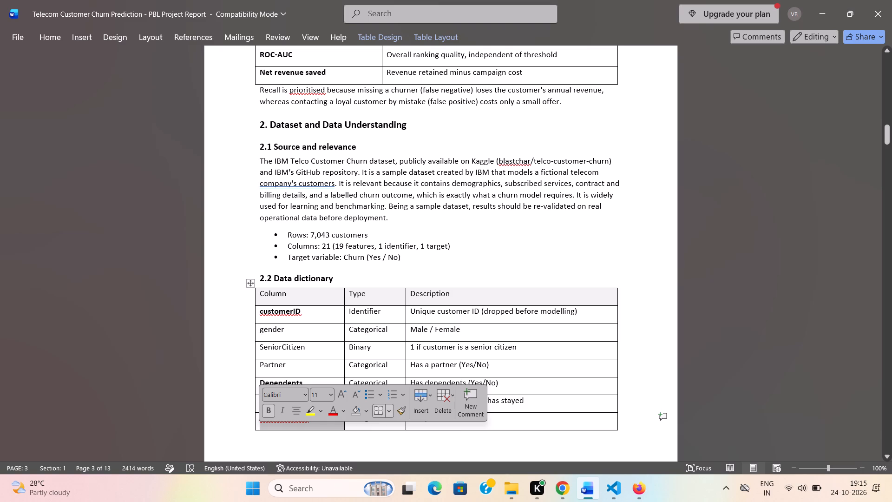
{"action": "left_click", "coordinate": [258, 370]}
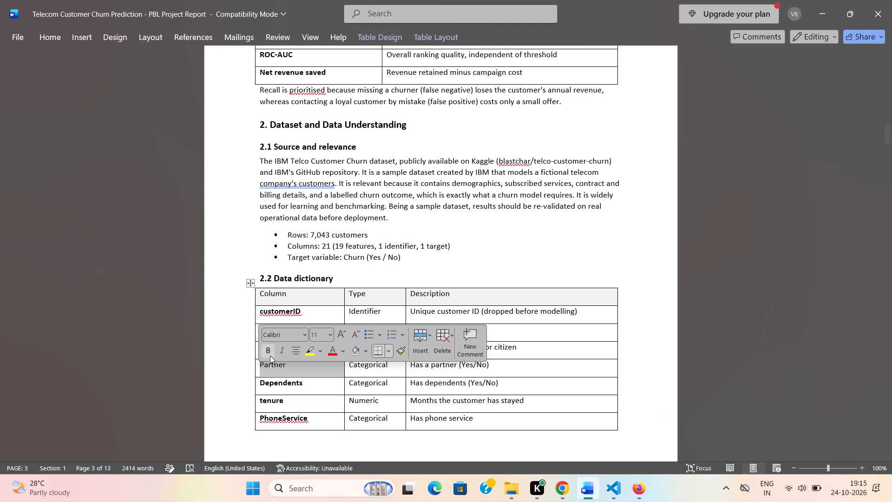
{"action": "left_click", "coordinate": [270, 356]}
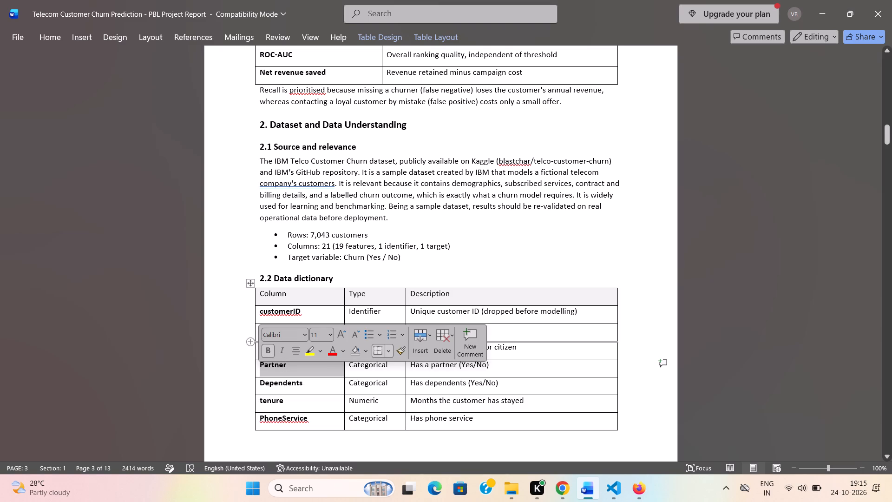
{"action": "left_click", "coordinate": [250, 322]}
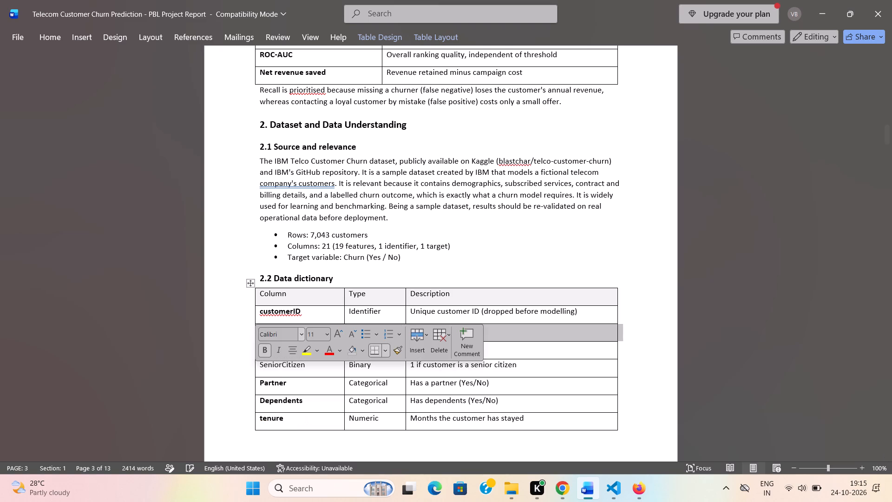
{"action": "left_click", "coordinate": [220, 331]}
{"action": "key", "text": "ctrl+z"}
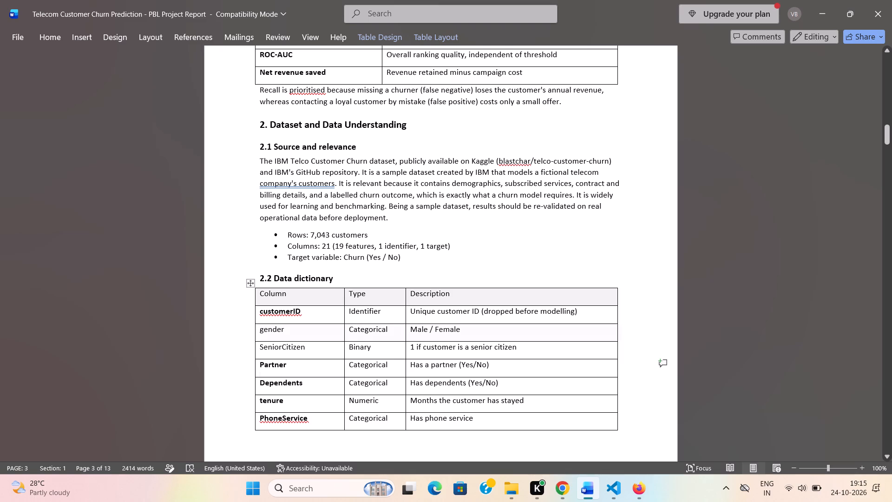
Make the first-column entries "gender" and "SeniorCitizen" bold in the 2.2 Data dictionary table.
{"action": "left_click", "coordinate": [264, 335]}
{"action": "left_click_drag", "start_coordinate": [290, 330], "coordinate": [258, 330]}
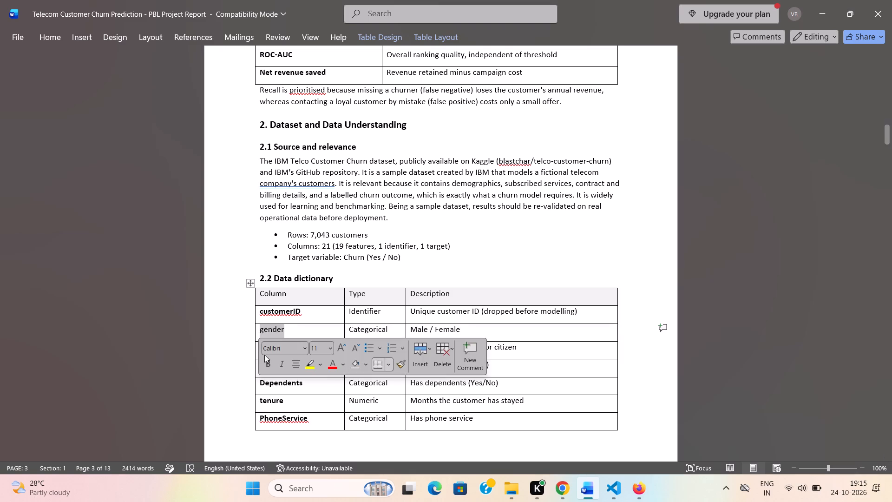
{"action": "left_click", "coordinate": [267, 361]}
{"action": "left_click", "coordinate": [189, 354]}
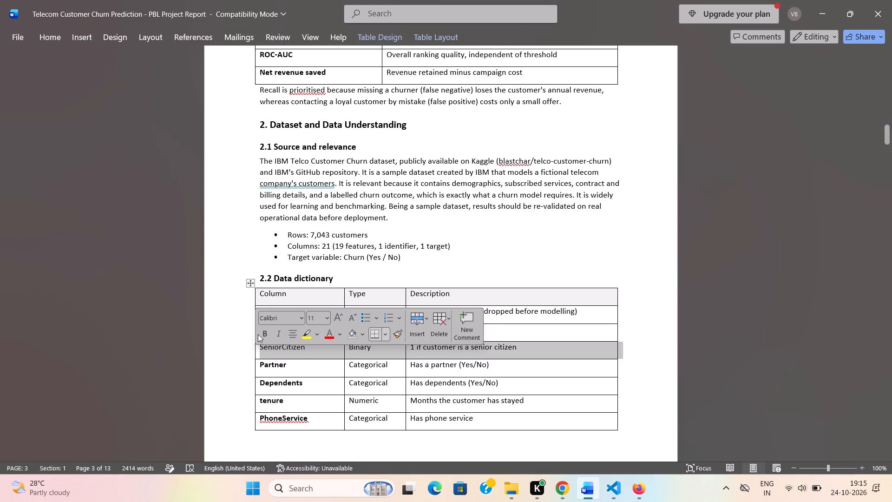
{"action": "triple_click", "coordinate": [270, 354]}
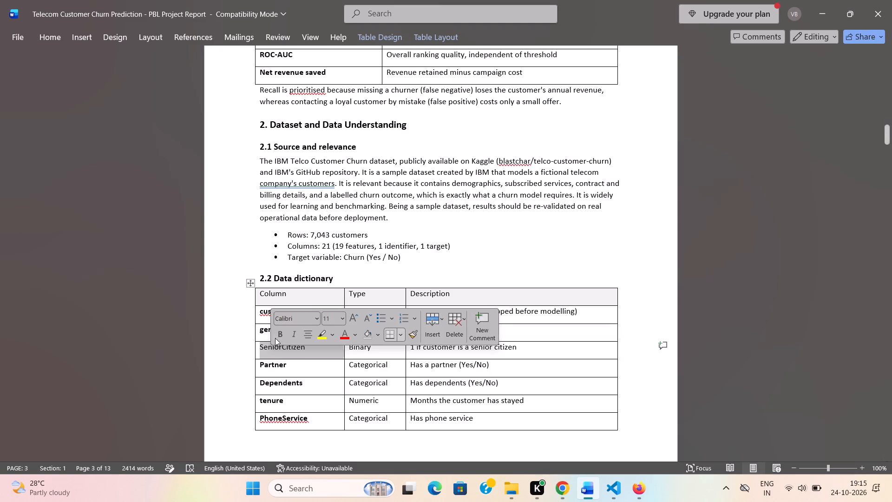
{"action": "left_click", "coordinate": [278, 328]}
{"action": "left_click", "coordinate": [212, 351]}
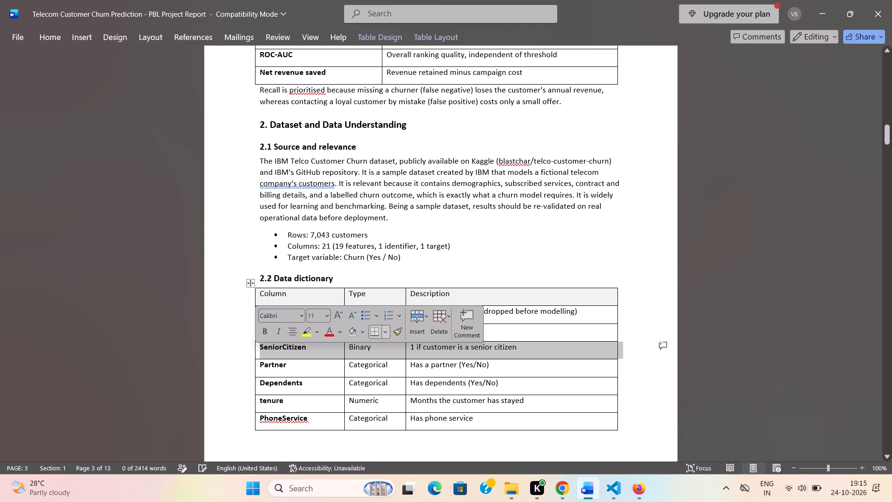
Make the header cells "Column", "Type" and "Description" bold in the 2.2 Data dictionary table.
{"action": "triple_click", "coordinate": [272, 297]}
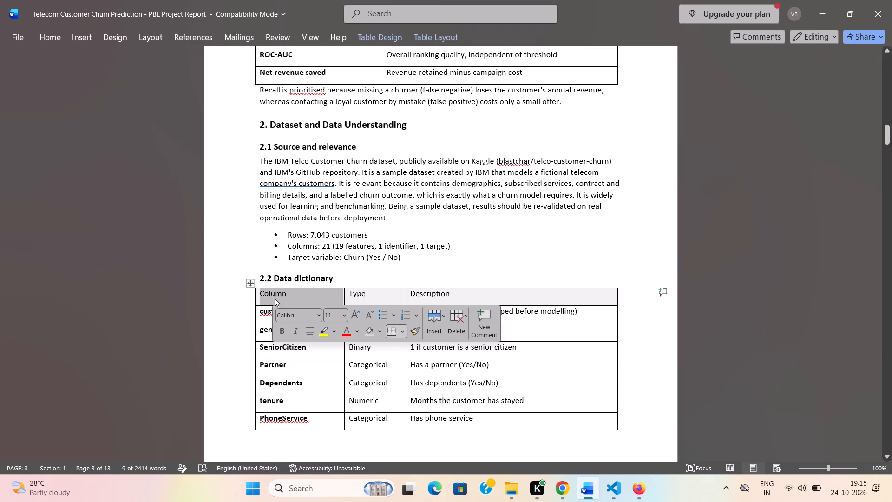
{"action": "left_click", "coordinate": [283, 334]}
{"action": "double_click", "coordinate": [365, 291]}
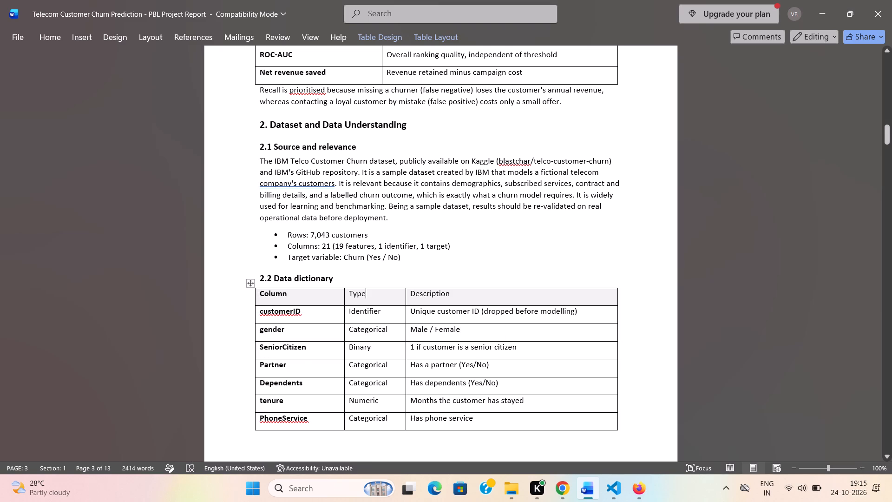
{"action": "left_click_drag", "start_coordinate": [350, 293], "coordinate": [366, 294]}
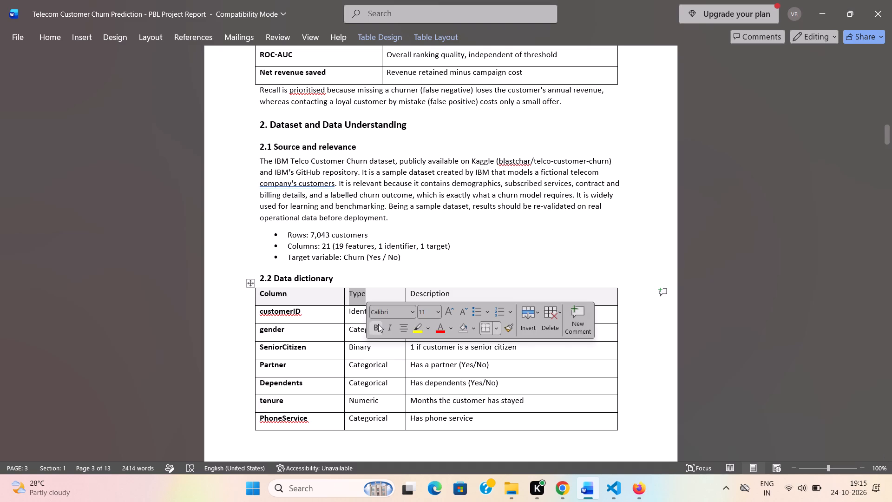
{"action": "left_click", "coordinate": [378, 329]}
{"action": "left_click_drag", "start_coordinate": [449, 293], "coordinate": [411, 295]}
{"action": "left_click", "coordinate": [422, 327]}
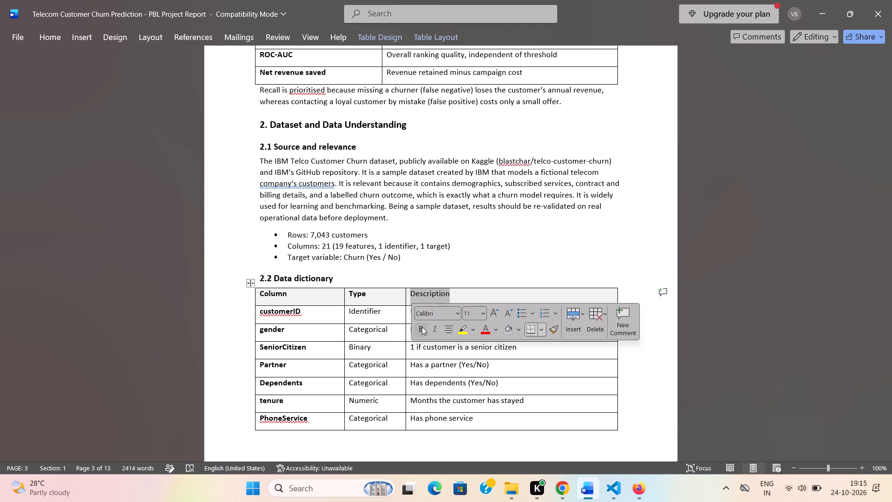
{"action": "left_click", "coordinate": [428, 281]}
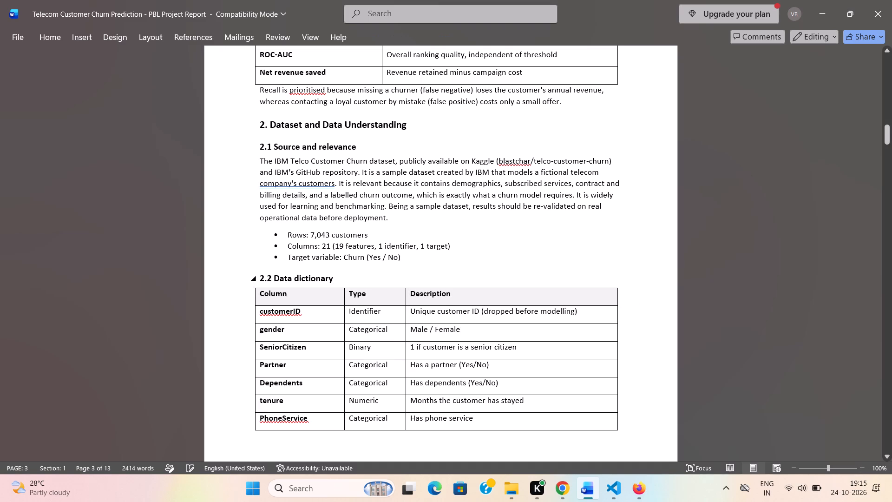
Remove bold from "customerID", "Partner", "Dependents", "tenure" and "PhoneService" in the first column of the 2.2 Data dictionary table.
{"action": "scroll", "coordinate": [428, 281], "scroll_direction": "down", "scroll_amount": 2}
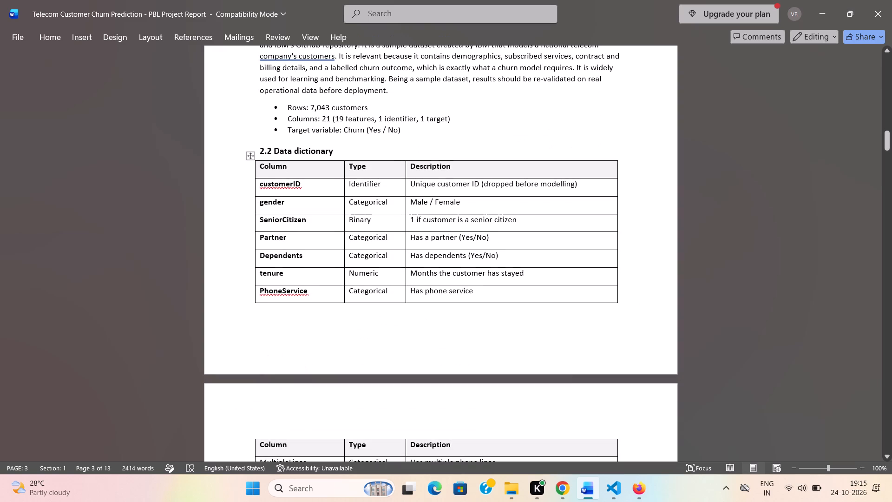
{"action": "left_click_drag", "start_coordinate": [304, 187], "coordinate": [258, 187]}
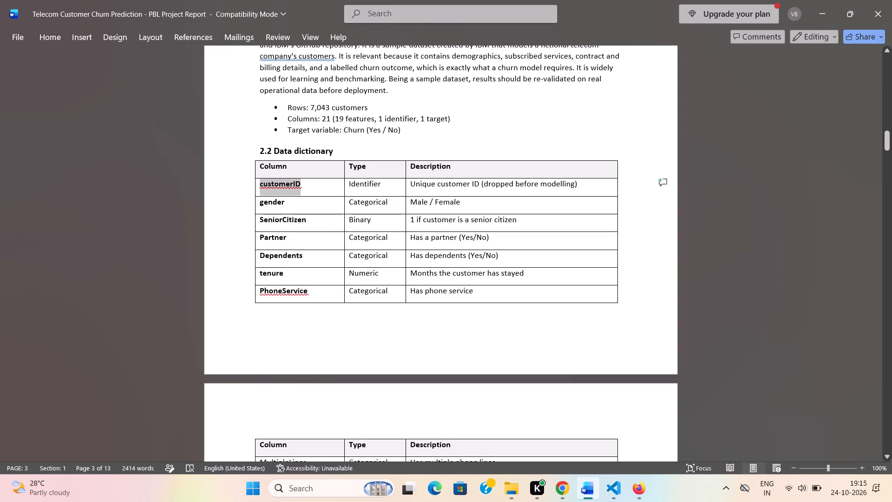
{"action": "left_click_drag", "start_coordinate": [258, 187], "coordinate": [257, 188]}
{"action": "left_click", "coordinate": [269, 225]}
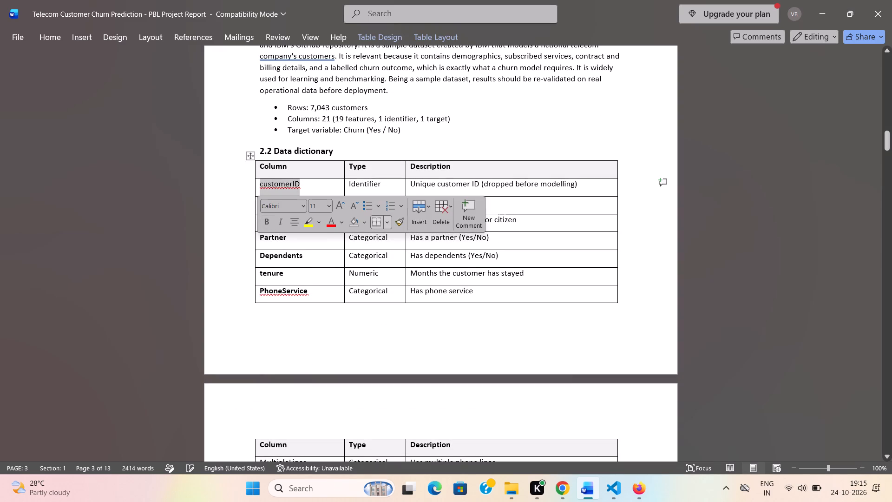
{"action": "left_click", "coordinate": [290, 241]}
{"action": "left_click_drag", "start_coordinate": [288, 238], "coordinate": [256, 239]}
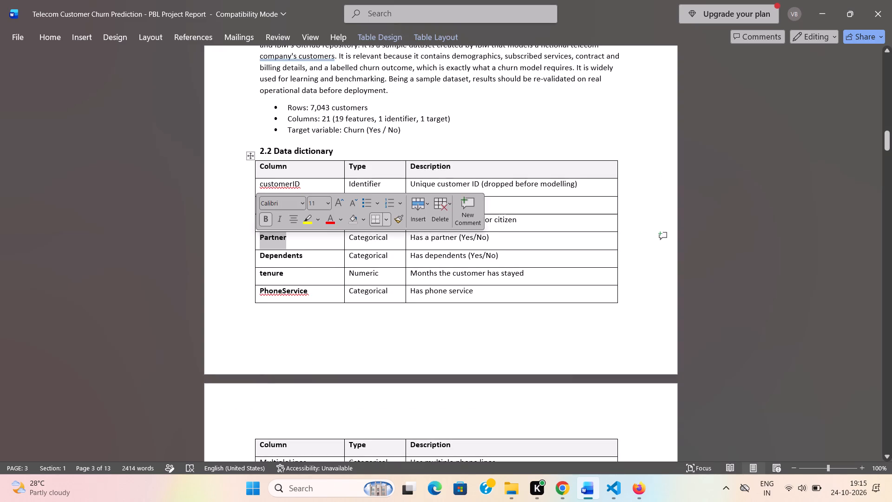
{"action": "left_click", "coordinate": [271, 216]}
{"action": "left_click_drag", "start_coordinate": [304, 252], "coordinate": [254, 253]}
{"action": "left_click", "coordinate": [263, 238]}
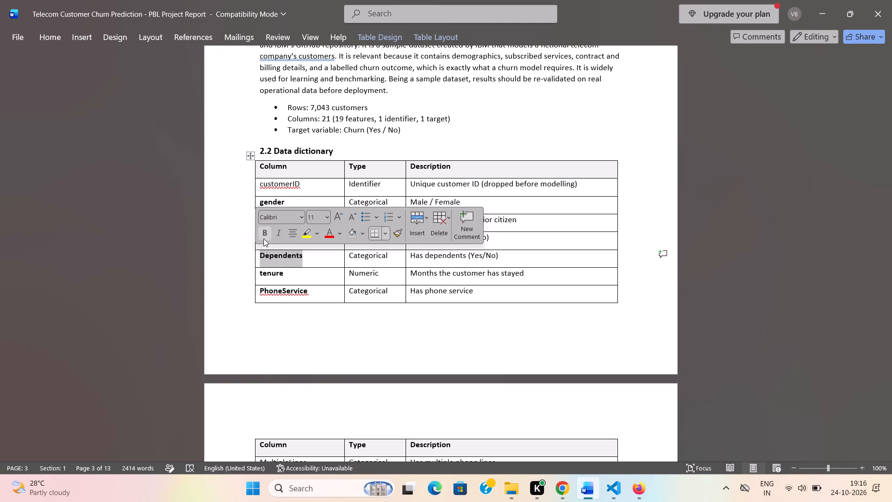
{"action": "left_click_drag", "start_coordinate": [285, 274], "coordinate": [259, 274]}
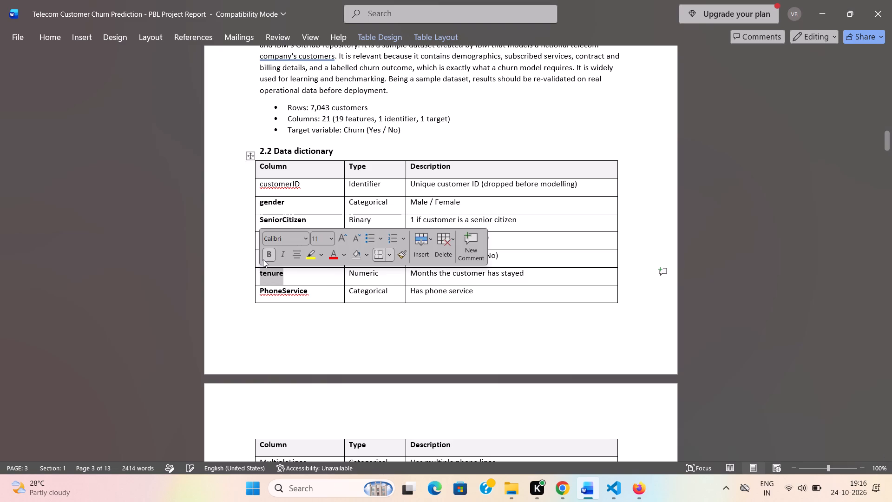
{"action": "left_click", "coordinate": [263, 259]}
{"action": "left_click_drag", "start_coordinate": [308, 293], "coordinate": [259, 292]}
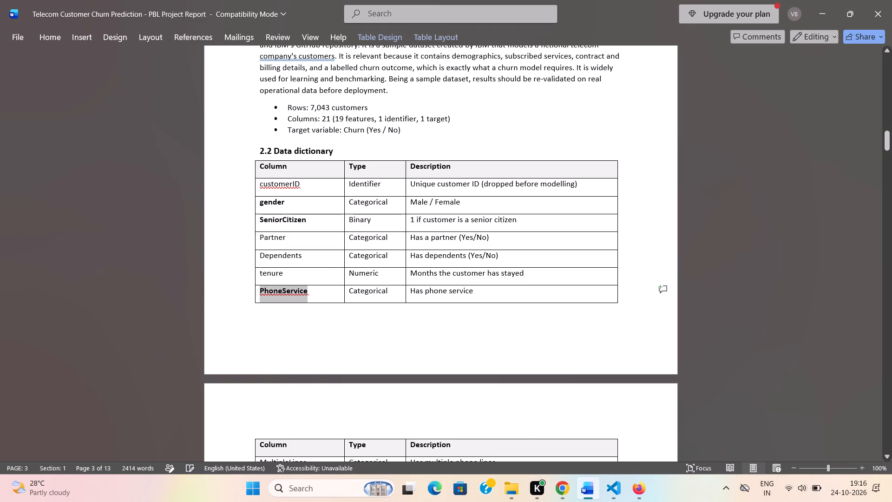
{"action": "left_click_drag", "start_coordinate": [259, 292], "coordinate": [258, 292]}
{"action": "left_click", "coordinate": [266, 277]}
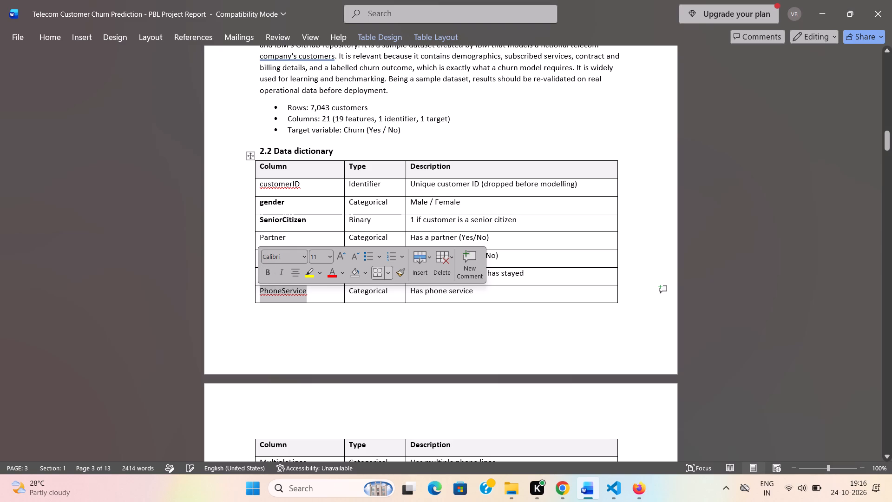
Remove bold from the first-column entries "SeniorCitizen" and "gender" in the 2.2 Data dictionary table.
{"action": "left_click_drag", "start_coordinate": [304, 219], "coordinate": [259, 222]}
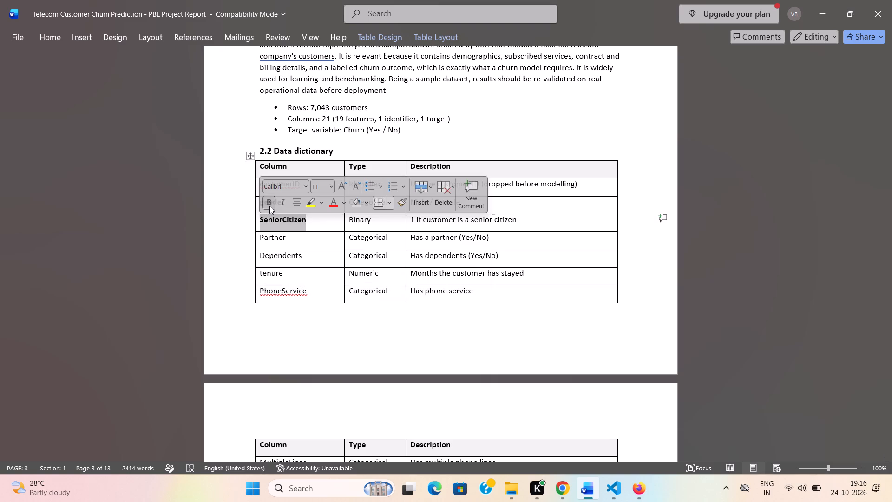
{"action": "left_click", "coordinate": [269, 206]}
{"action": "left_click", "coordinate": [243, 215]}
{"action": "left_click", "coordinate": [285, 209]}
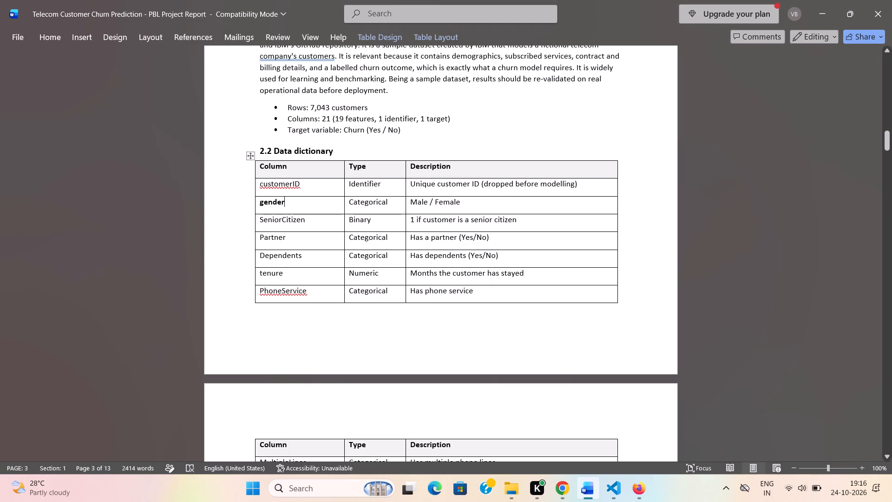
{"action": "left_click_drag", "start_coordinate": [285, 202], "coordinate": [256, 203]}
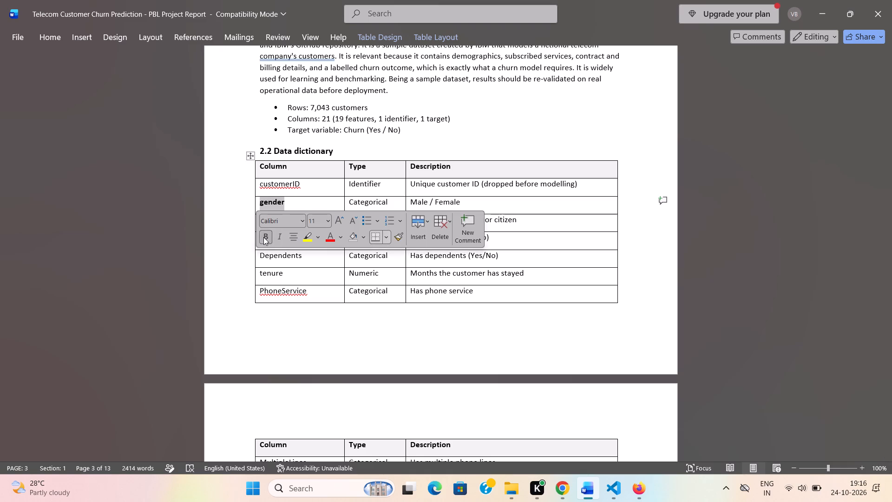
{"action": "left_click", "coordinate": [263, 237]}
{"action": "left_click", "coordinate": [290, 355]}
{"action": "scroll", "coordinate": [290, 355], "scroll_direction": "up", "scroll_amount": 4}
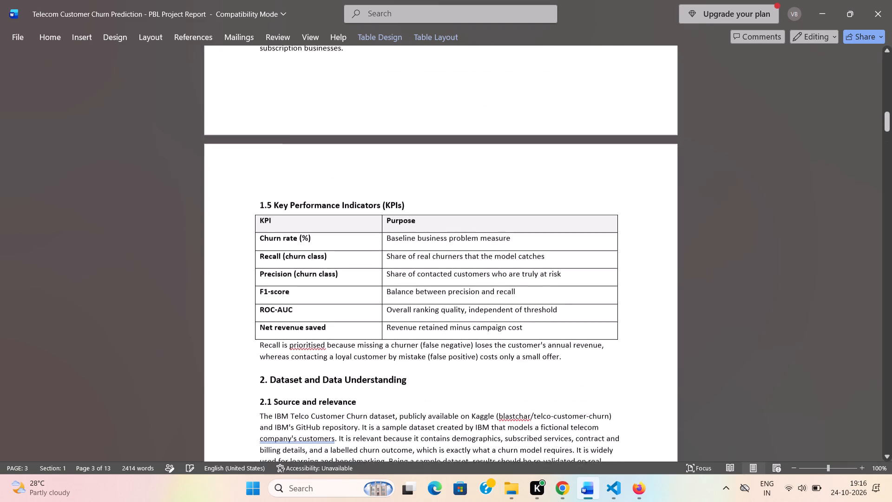
Remove bold from the first-column entries "Net revenue saved", "Churn rate (%)" and "ROC-AUC" in the 1.5 KPI table.
{"action": "scroll", "coordinate": [290, 355], "scroll_direction": "up", "scroll_amount": 1}
{"action": "left_click_drag", "start_coordinate": [328, 334], "coordinate": [270, 338]}
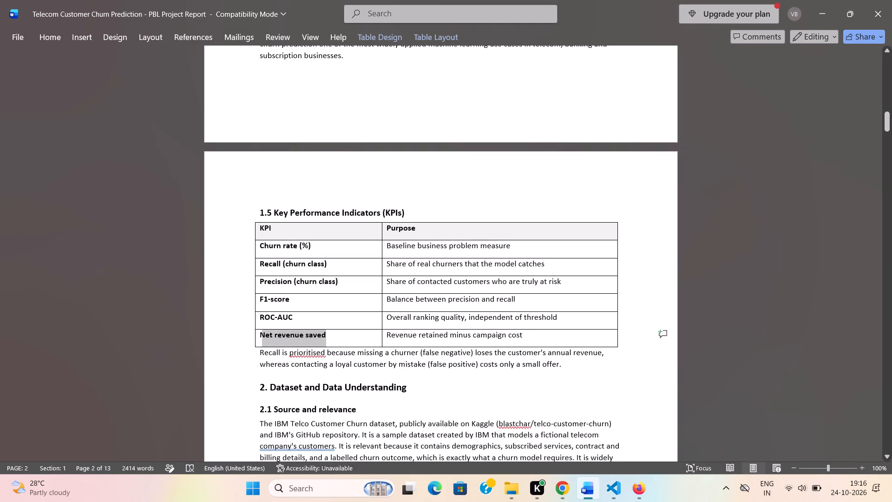
{"action": "left_click_drag", "start_coordinate": [270, 338], "coordinate": [266, 337]}
{"action": "left_click", "coordinate": [275, 317]}
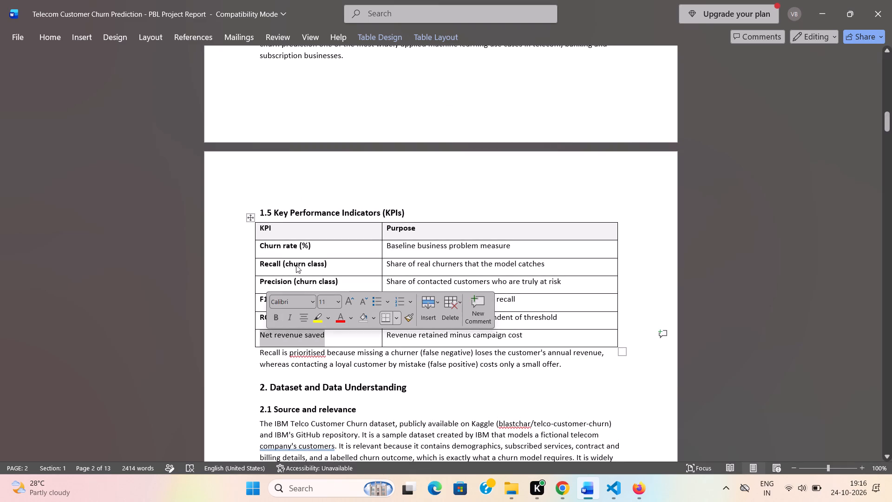
{"action": "left_click_drag", "start_coordinate": [313, 247], "coordinate": [270, 252]}
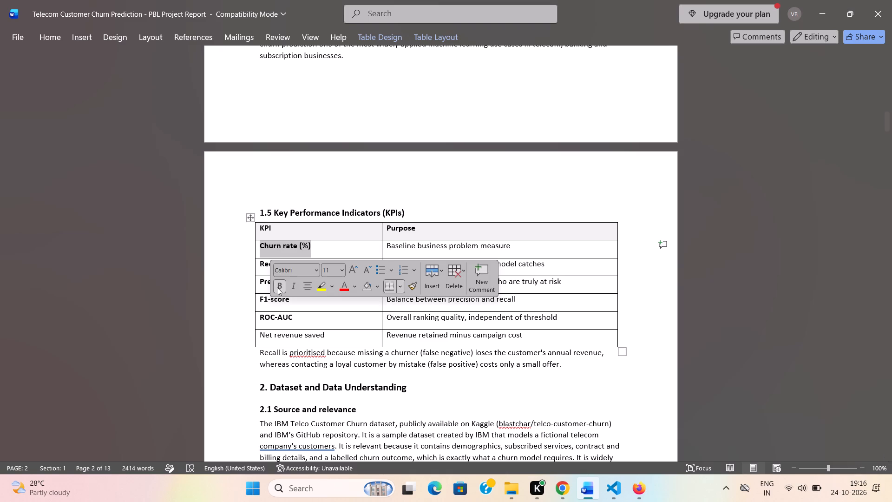
{"action": "left_click", "coordinate": [277, 287]}
{"action": "left_click_drag", "start_coordinate": [291, 315], "coordinate": [258, 317]}
{"action": "left_click", "coordinate": [265, 302]}
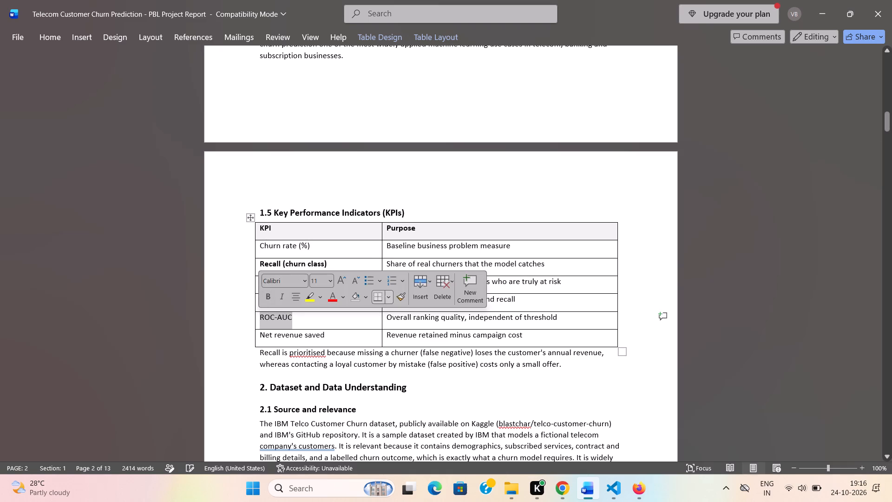
Remove bold from "Recall (churn class)", "Precision (churn class)" and "F1-score" in the first column of the 1.5 KPI table.
{"action": "left_click_drag", "start_coordinate": [334, 264], "coordinate": [260, 264]}
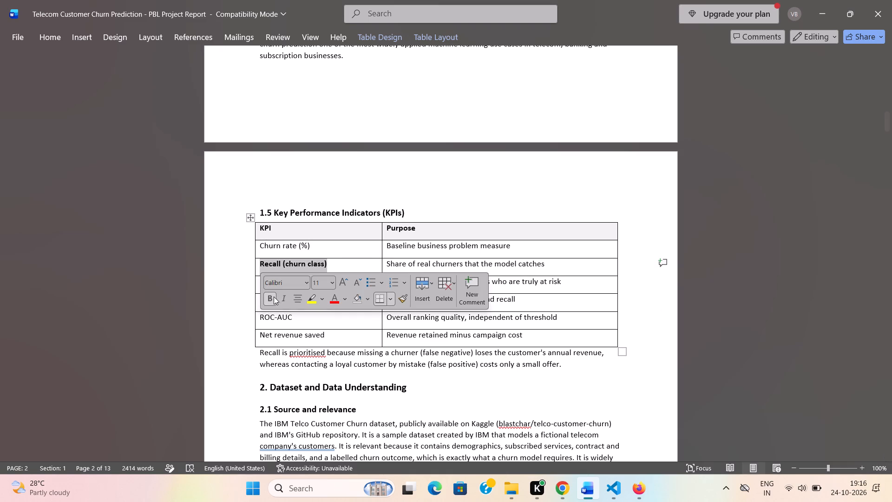
{"action": "left_click", "coordinate": [274, 297]}
{"action": "left_click", "coordinate": [333, 323]}
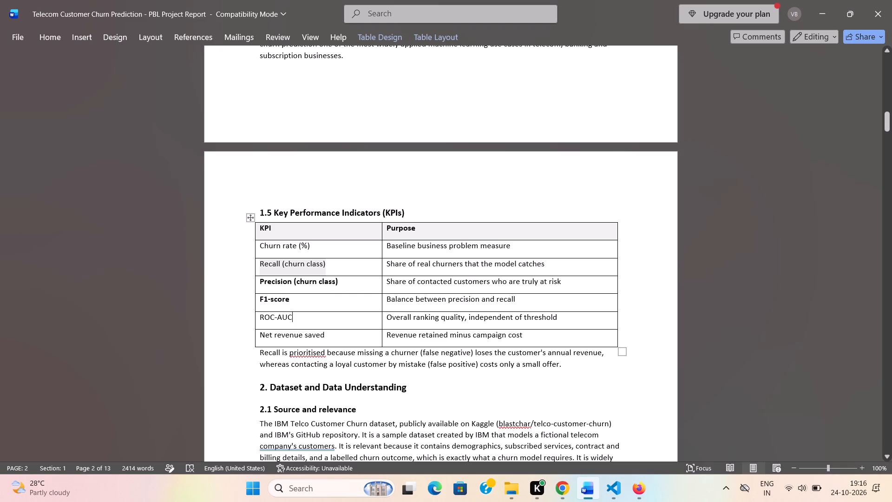
{"action": "left_click_drag", "start_coordinate": [342, 290], "coordinate": [262, 292]}
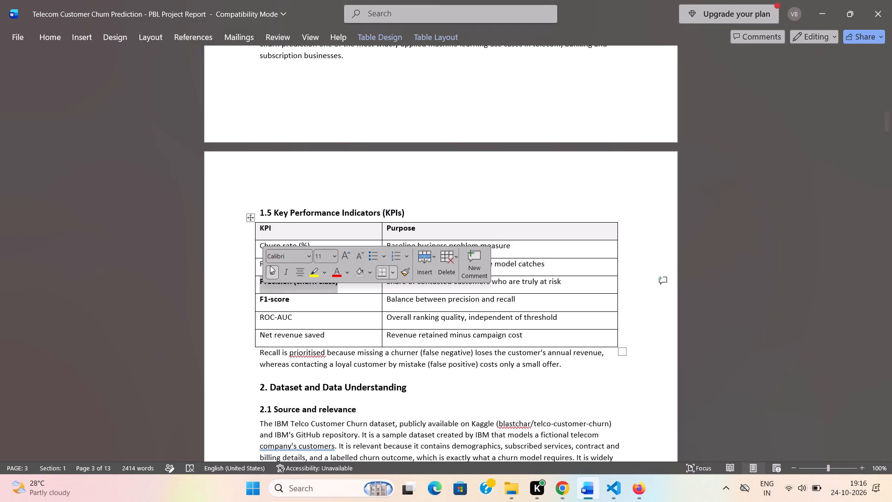
{"action": "left_click", "coordinate": [270, 265]}
{"action": "left_click_drag", "start_coordinate": [294, 299], "coordinate": [260, 302]}
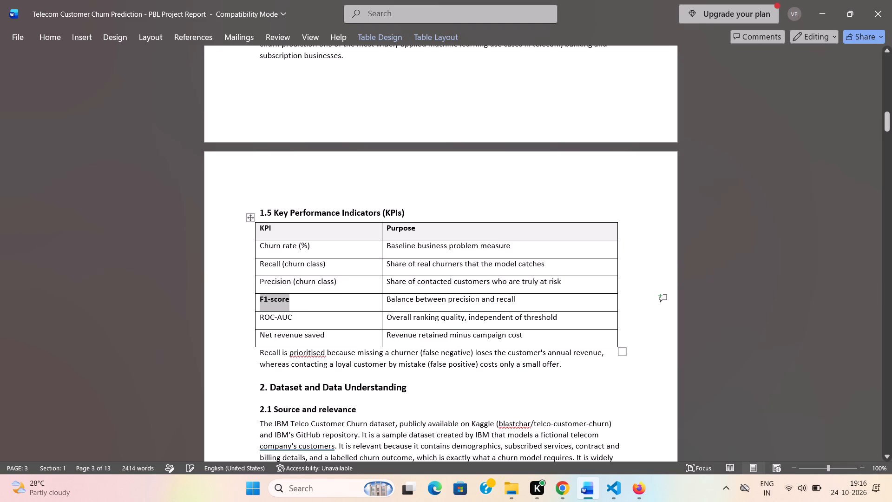
{"action": "left_click", "coordinate": [266, 286]}
{"action": "left_click", "coordinate": [312, 393]}
Remove bold from "Retention / marketing team", "Senior management" and "Finance department" in the first column of the 1.3 Stakeholders table.
{"action": "scroll", "coordinate": [312, 393], "scroll_direction": "up", "scroll_amount": 6}
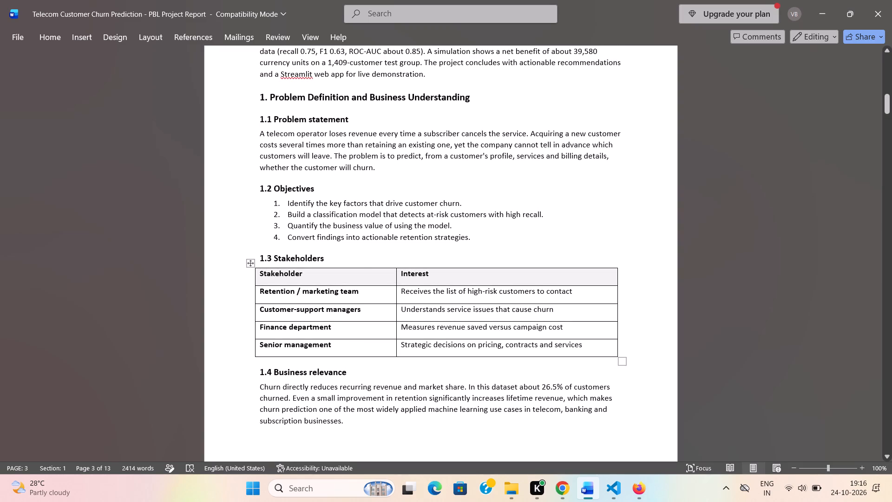
{"action": "left_click_drag", "start_coordinate": [363, 314], "coordinate": [262, 317]}
{"action": "left_click", "coordinate": [266, 355]}
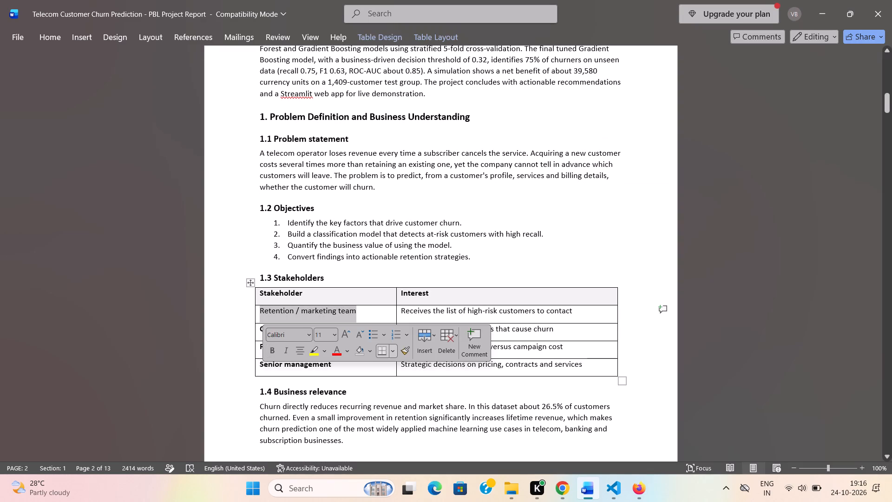
{"action": "left_click", "coordinate": [302, 366]}
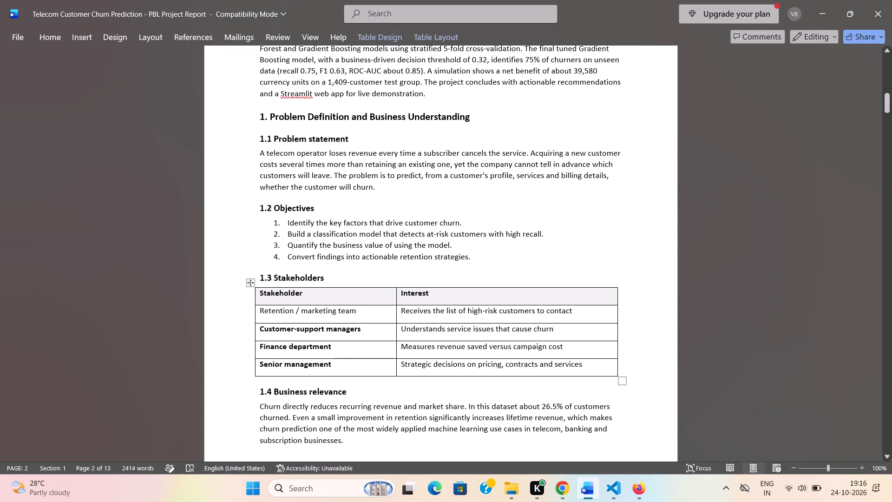
{"action": "left_click", "coordinate": [258, 370]}
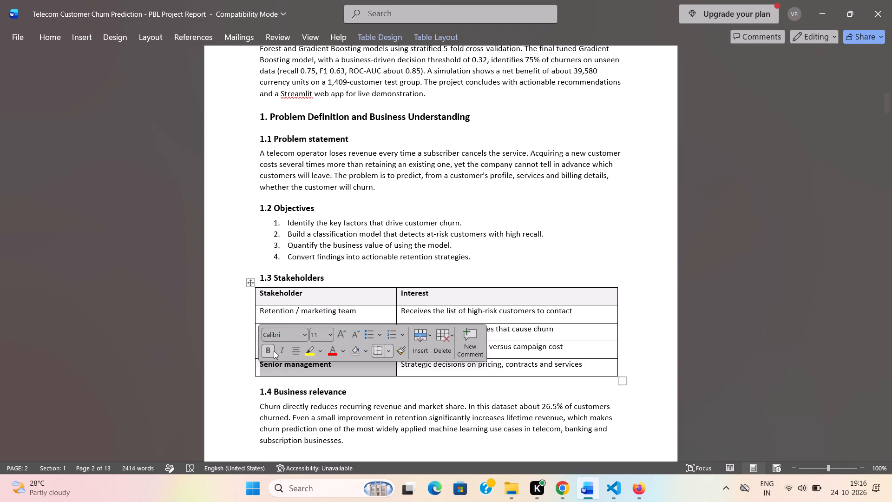
{"action": "left_click", "coordinate": [274, 351]}
{"action": "left_click", "coordinate": [242, 349]}
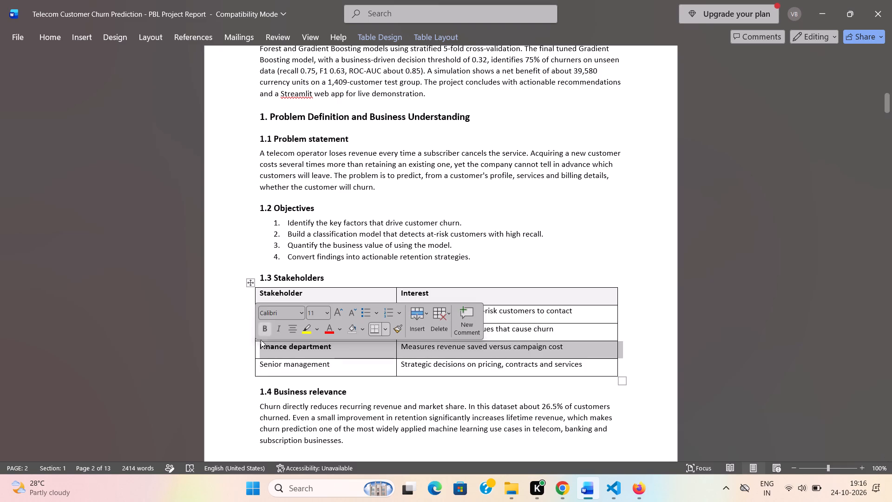
{"action": "left_click", "coordinate": [260, 349]}
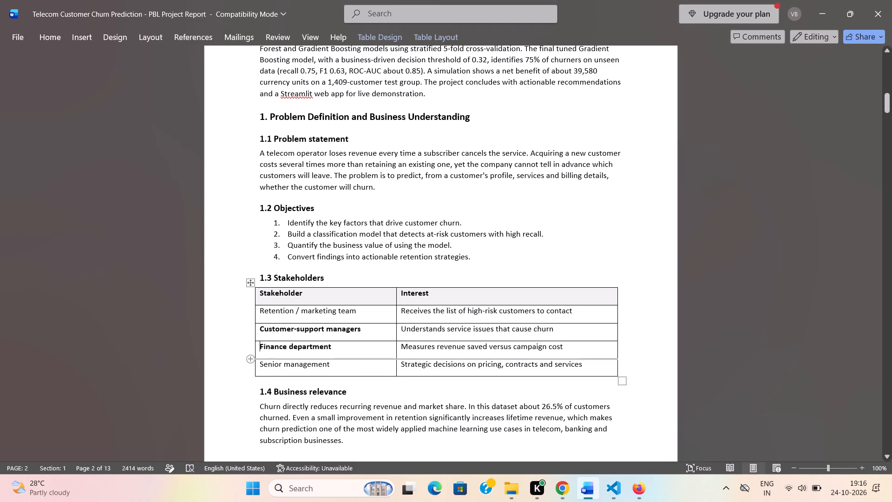
{"action": "left_click", "coordinate": [257, 354]}
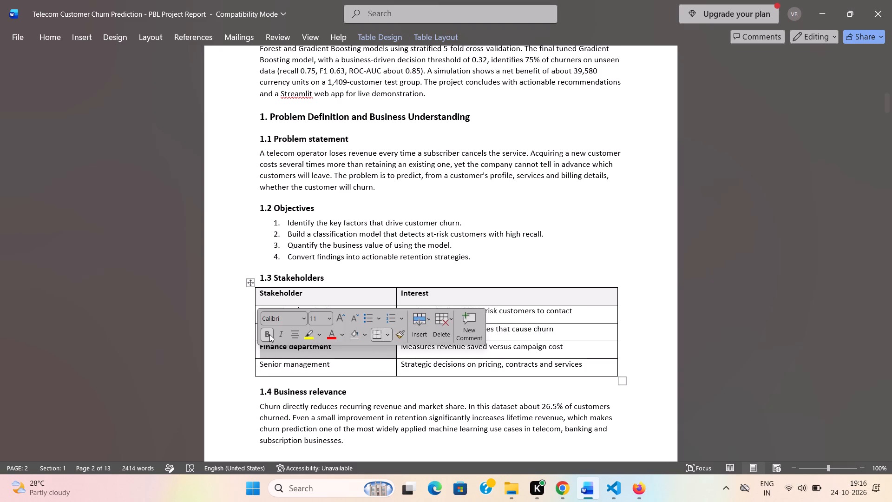
{"action": "left_click", "coordinate": [269, 334]}
Remove bold from the first-column entry "Customer-support managers" in the 1.3 Stakeholders table.
{"action": "left_click", "coordinate": [248, 325]}
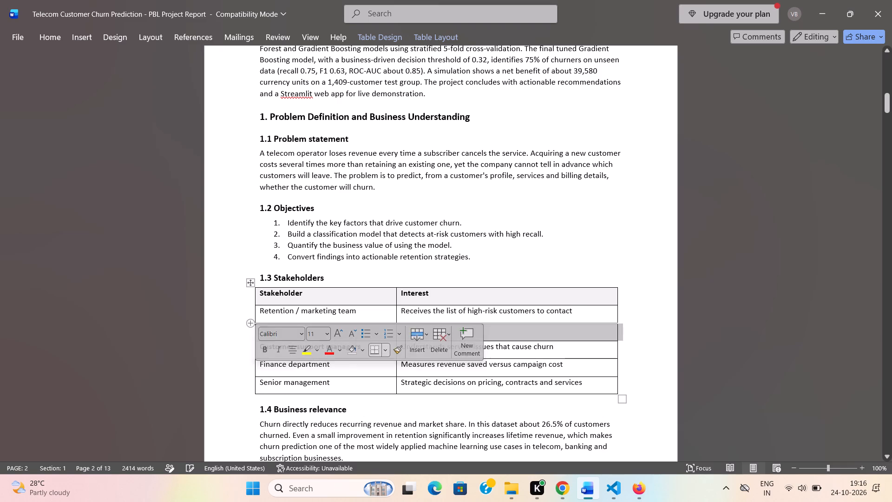
{"action": "key", "text": "ctrl+z"}
{"action": "left_click", "coordinate": [260, 332]}
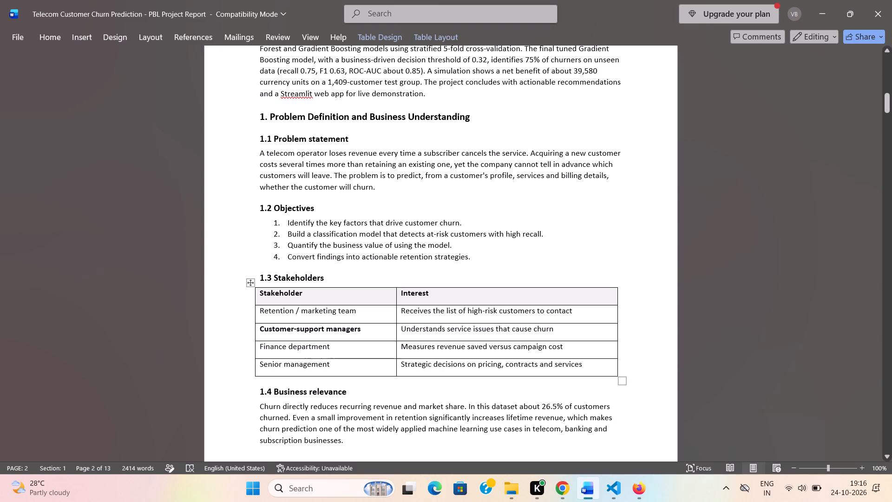
{"action": "left_click", "coordinate": [260, 331]}
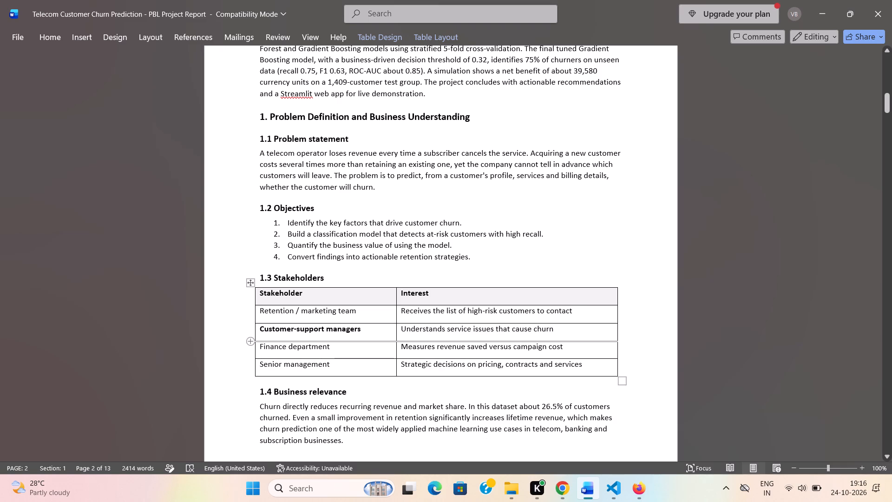
{"action": "left_click", "coordinate": [258, 333]}
{"action": "left_click", "coordinate": [271, 316]}
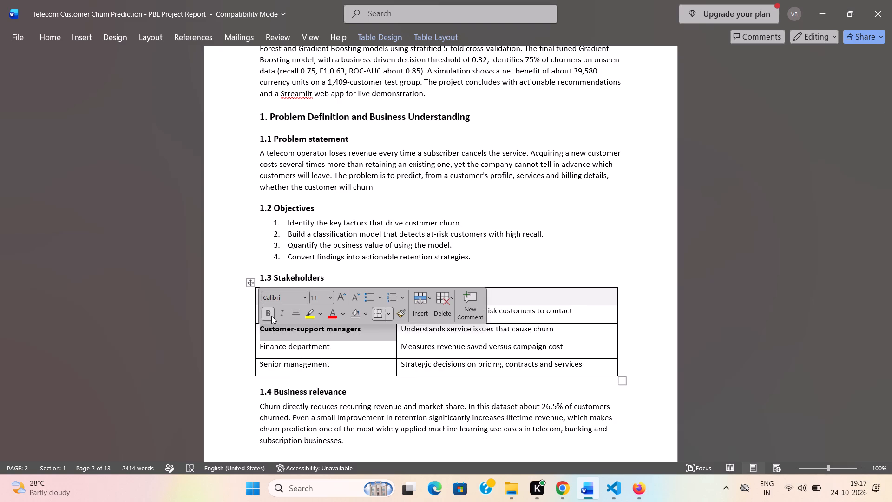
{"action": "left_click", "coordinate": [527, 262]}
Make the header cells "Check" and "Finding" bold in the 2.3 Data quality assessment table.
{"action": "scroll", "coordinate": [527, 262], "scroll_direction": "down", "scroll_amount": 6}
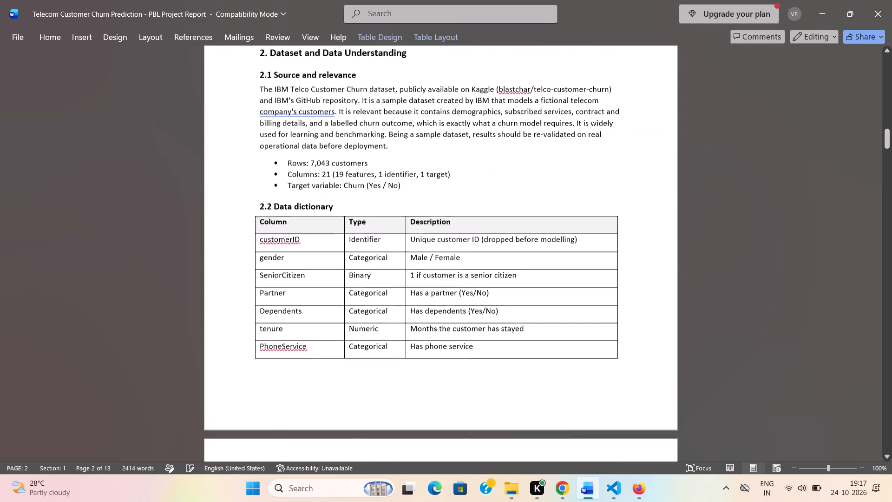
{"action": "scroll", "coordinate": [527, 262], "scroll_direction": "down", "scroll_amount": 8}
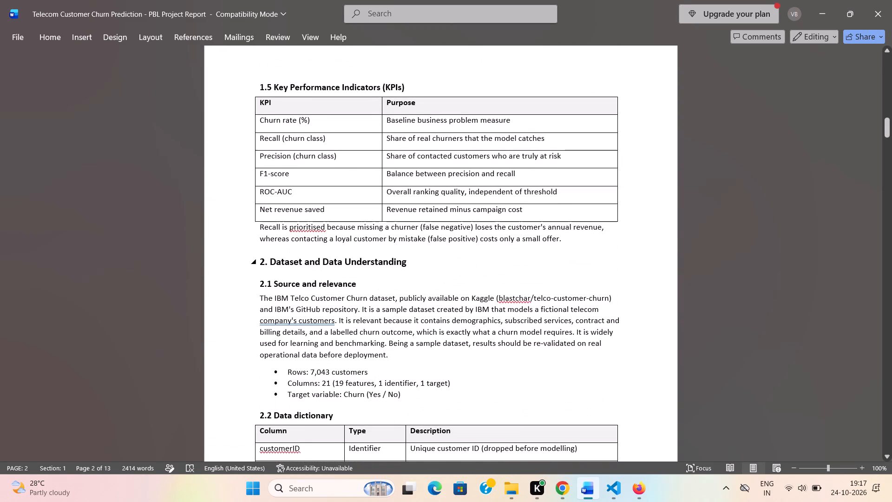
{"action": "scroll", "coordinate": [527, 262], "scroll_direction": "down", "scroll_amount": 8}
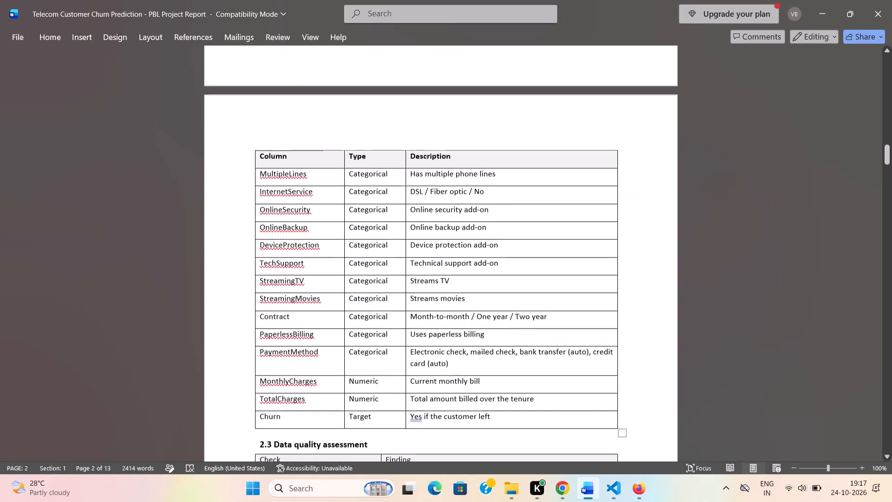
{"action": "scroll", "coordinate": [527, 262], "scroll_direction": "down", "scroll_amount": 1}
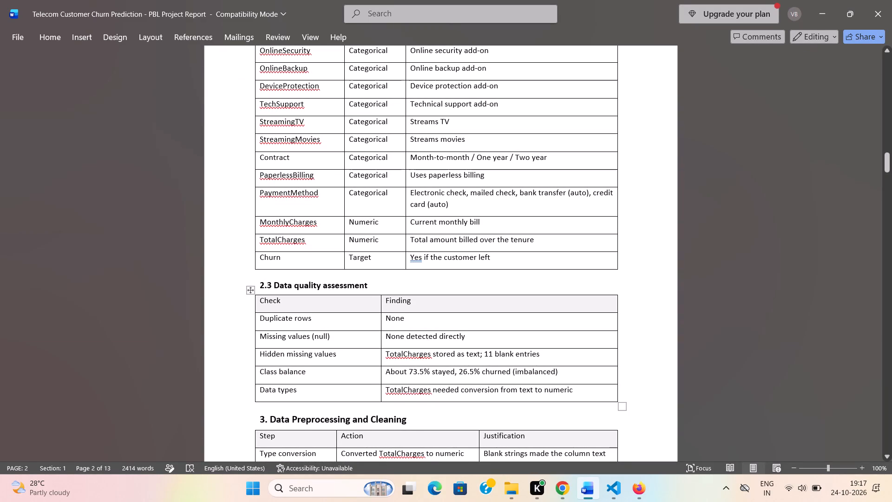
{"action": "left_click_drag", "start_coordinate": [286, 304], "coordinate": [257, 303]}
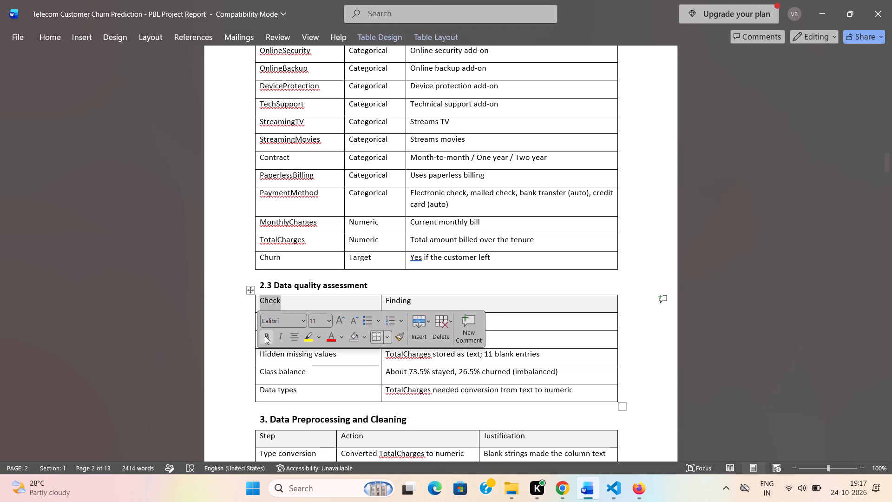
{"action": "left_click", "coordinate": [265, 336]}
{"action": "left_click_drag", "start_coordinate": [416, 302], "coordinate": [387, 303]}
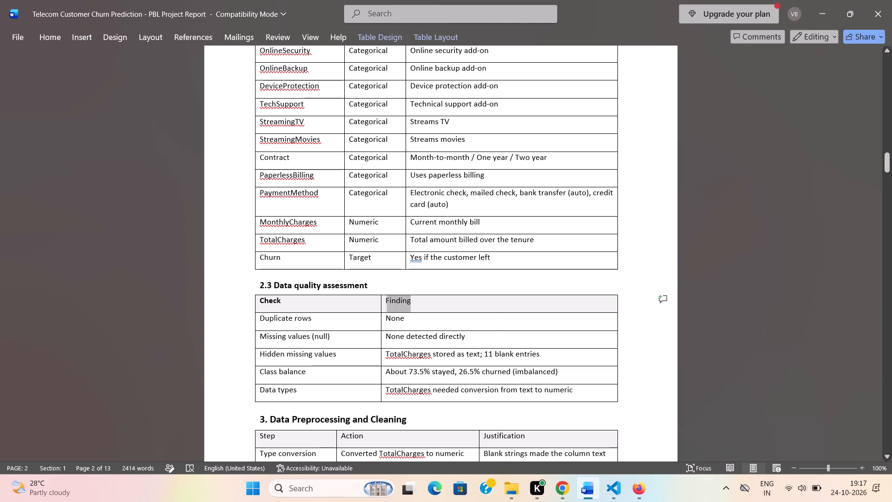
{"action": "left_click_drag", "start_coordinate": [387, 303], "coordinate": [384, 303]}
{"action": "left_click", "coordinate": [395, 338]}
Make the header cells "Step", "Action" and "Justification" bold in the section 3 Data Preprocessing and Cleaning table.
{"action": "scroll", "coordinate": [395, 338], "scroll_direction": "down", "scroll_amount": 3}
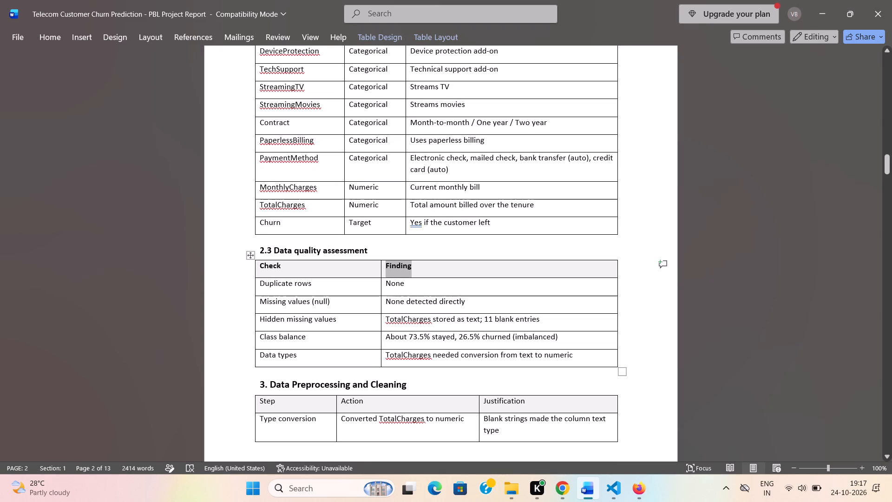
{"action": "left_click_drag", "start_coordinate": [290, 404], "coordinate": [260, 403]}
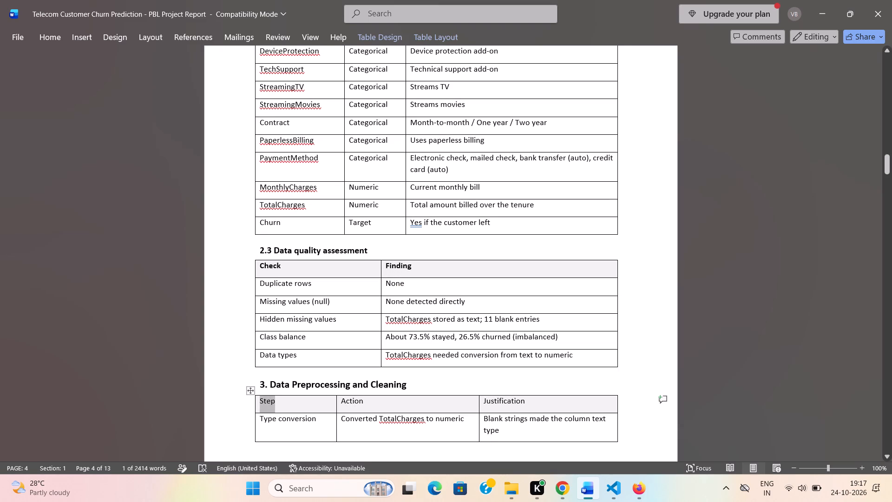
{"action": "left_click", "coordinate": [268, 436]}
{"action": "left_click_drag", "start_coordinate": [368, 398], "coordinate": [341, 398]}
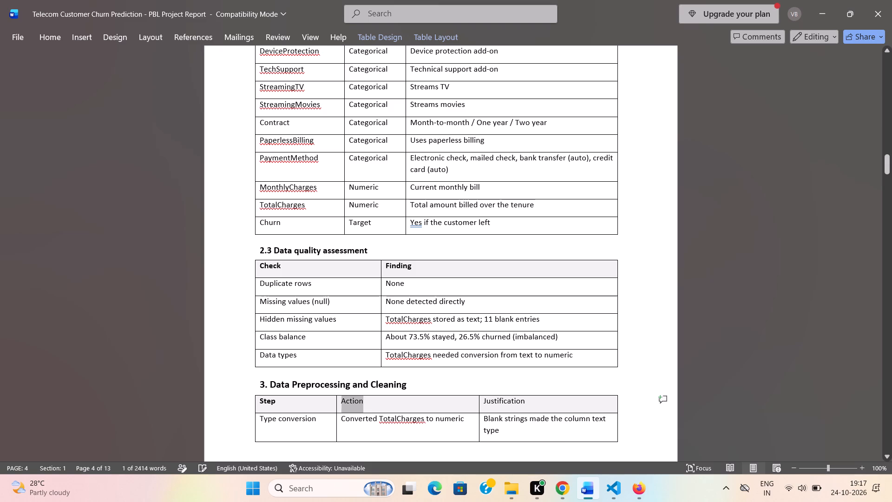
{"action": "left_click_drag", "start_coordinate": [341, 398], "coordinate": [337, 399]}
{"action": "left_click", "coordinate": [342, 431]}
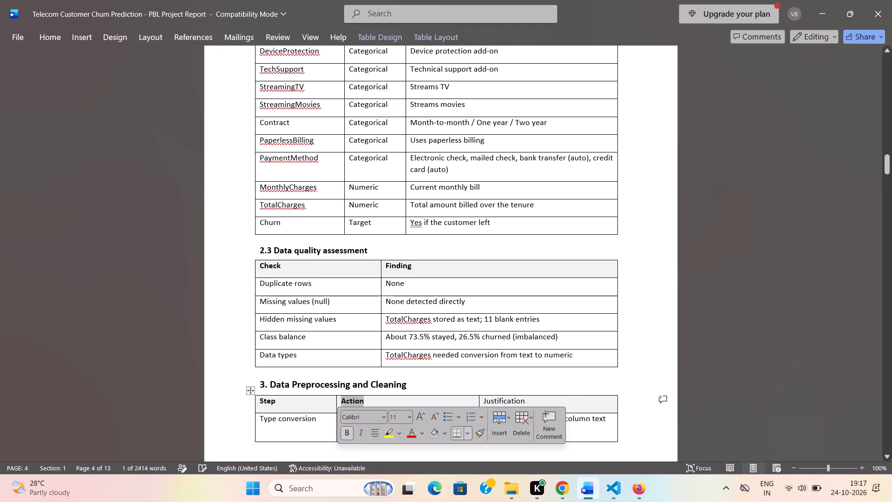
{"action": "double_click", "coordinate": [540, 396]}
{"action": "left_click", "coordinate": [532, 404]}
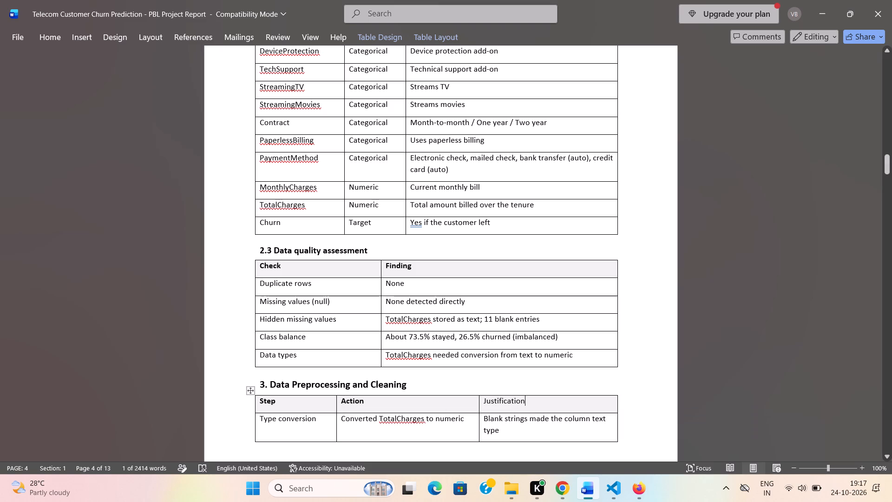
{"action": "left_click_drag", "start_coordinate": [525, 403], "coordinate": [484, 404]}
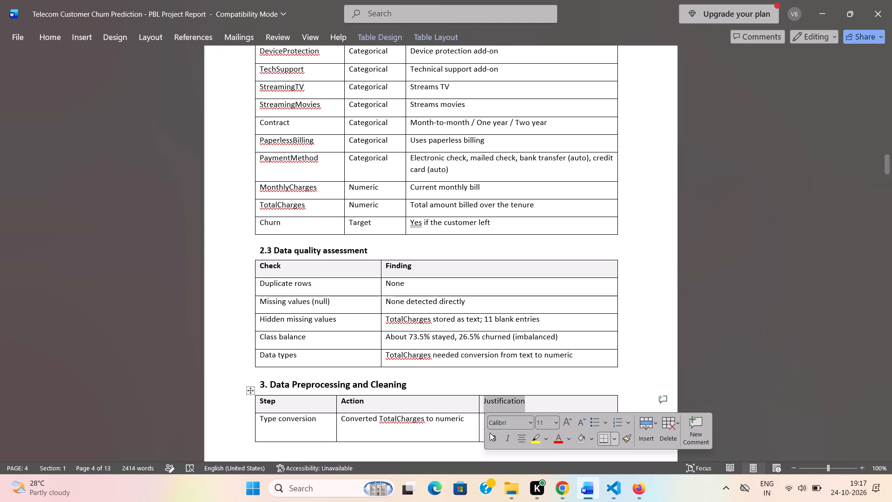
{"action": "left_click", "coordinate": [490, 434]}
{"action": "left_click", "coordinate": [643, 361]}
Make the header cells "Feature", "Group" and "Churn rate" bold in the 4.2 Key patterns table.
{"action": "scroll", "coordinate": [643, 361], "scroll_direction": "down", "scroll_amount": 4}
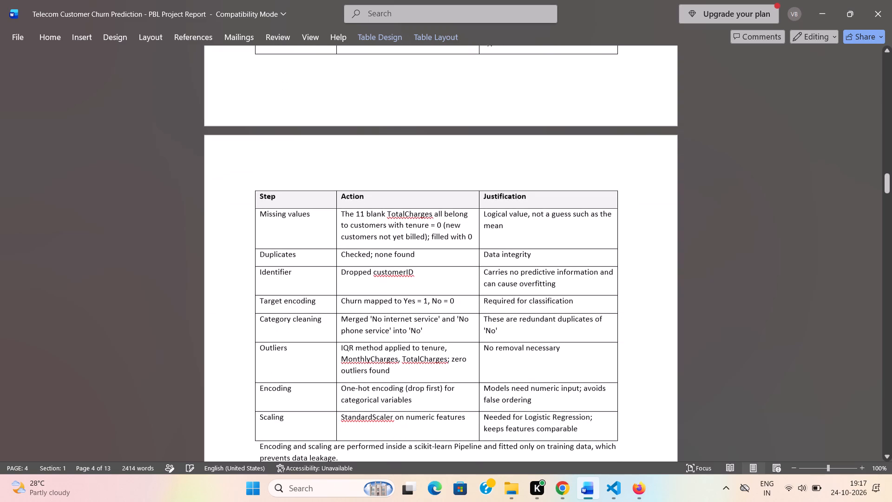
{"action": "scroll", "coordinate": [380, 273], "scroll_direction": "down", "scroll_amount": 8}
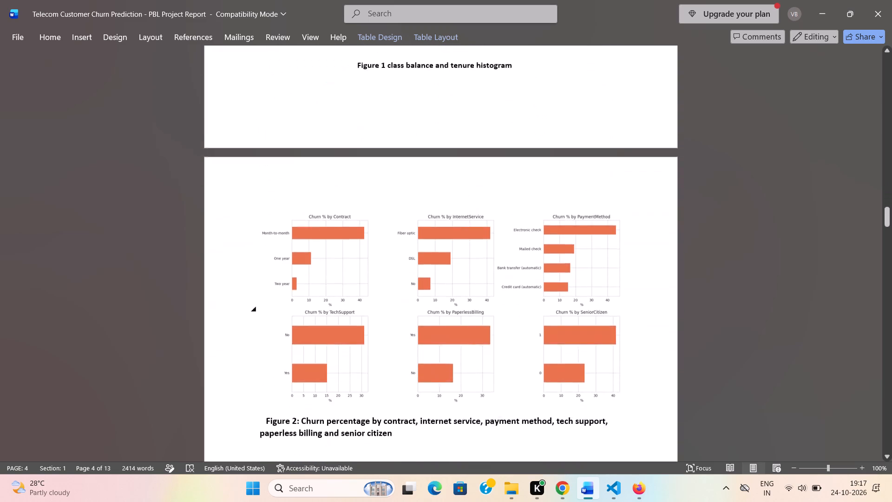
{"action": "scroll", "coordinate": [380, 273], "scroll_direction": "down", "scroll_amount": 14}
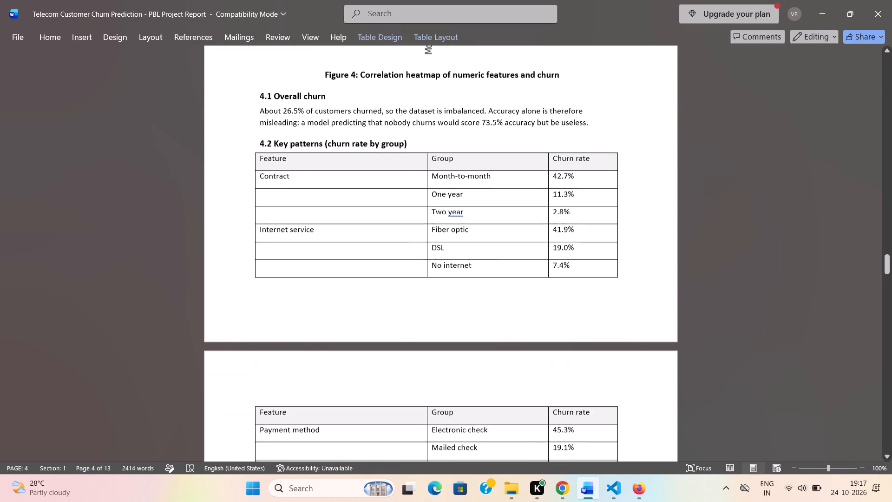
{"action": "scroll", "coordinate": [380, 273], "scroll_direction": "down", "scroll_amount": 3}
{"action": "scroll", "coordinate": [380, 273], "scroll_direction": "up", "scroll_amount": 5}
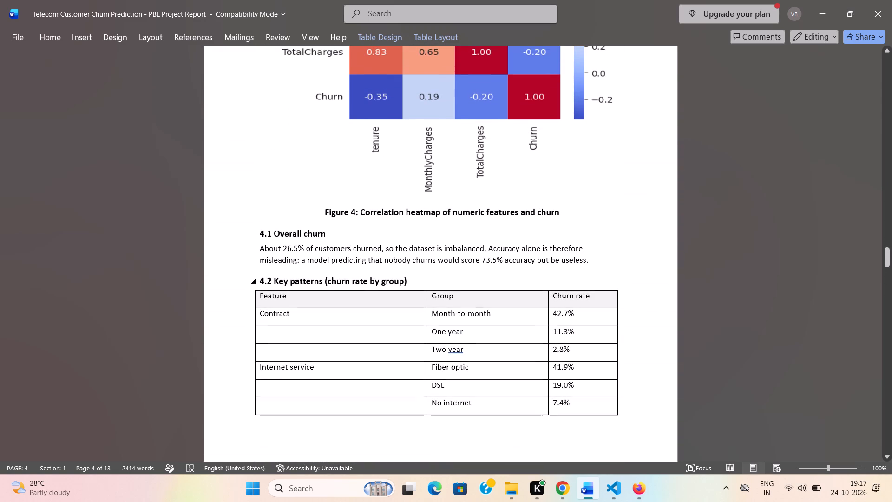
{"action": "left_click_drag", "start_coordinate": [290, 297], "coordinate": [256, 296]}
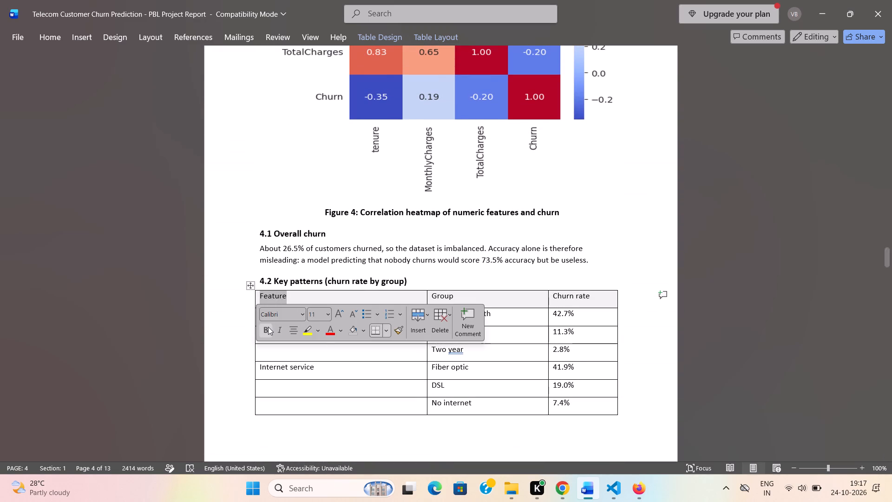
{"action": "left_click", "coordinate": [268, 327]}
{"action": "left_click_drag", "start_coordinate": [454, 295], "coordinate": [432, 295]}
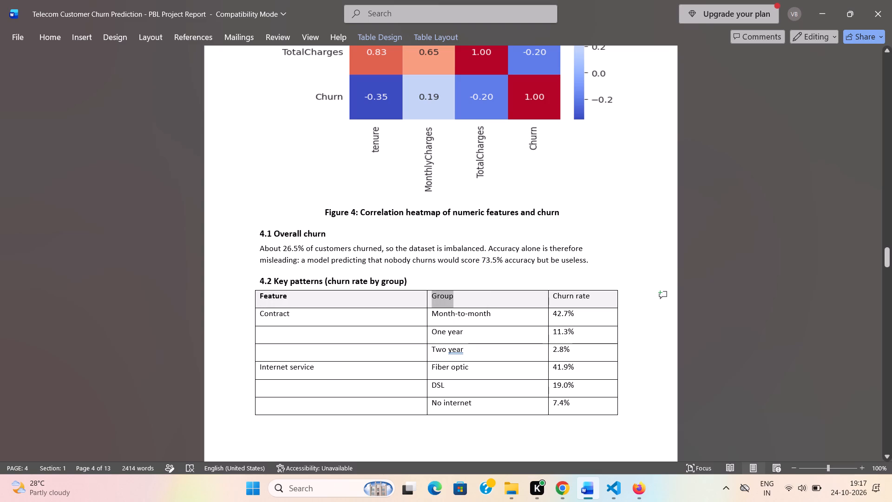
{"action": "left_click_drag", "start_coordinate": [432, 295], "coordinate": [430, 295]}
{"action": "left_click", "coordinate": [441, 330]}
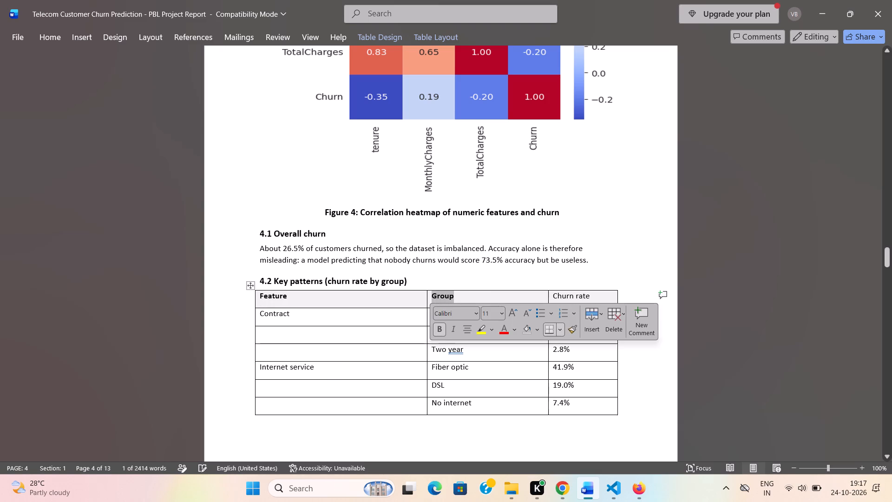
{"action": "left_click_drag", "start_coordinate": [595, 297], "coordinate": [556, 297]}
{"action": "left_click", "coordinate": [563, 327]}
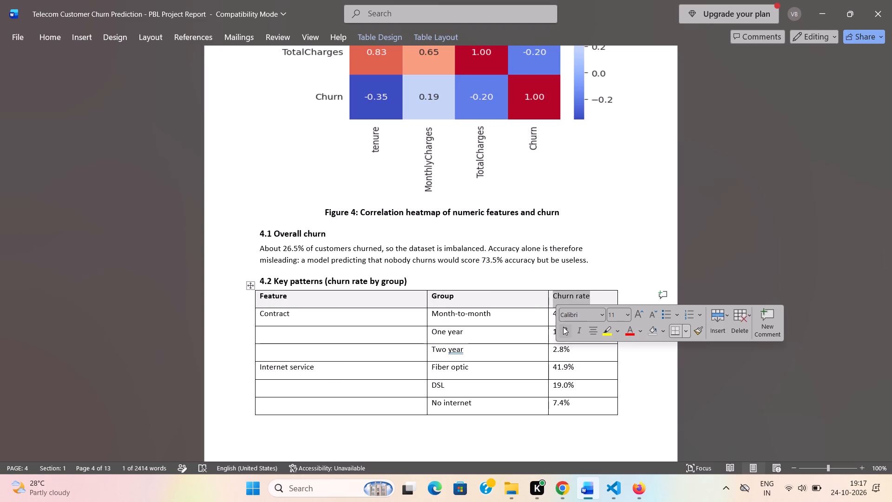
{"action": "left_click", "coordinate": [599, 239]}
Make the header cells "Group", "Average tenure (months)" and "Average monthly charge" bold in the 4.3 Numeric comparison table.
{"action": "scroll", "coordinate": [599, 239], "scroll_direction": "down", "scroll_amount": 4}
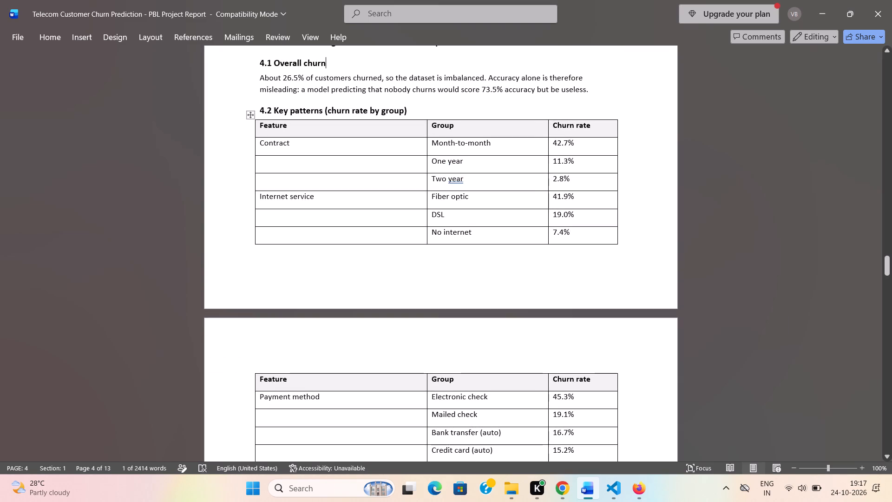
{"action": "scroll", "coordinate": [357, 358], "scroll_direction": "down", "scroll_amount": 7}
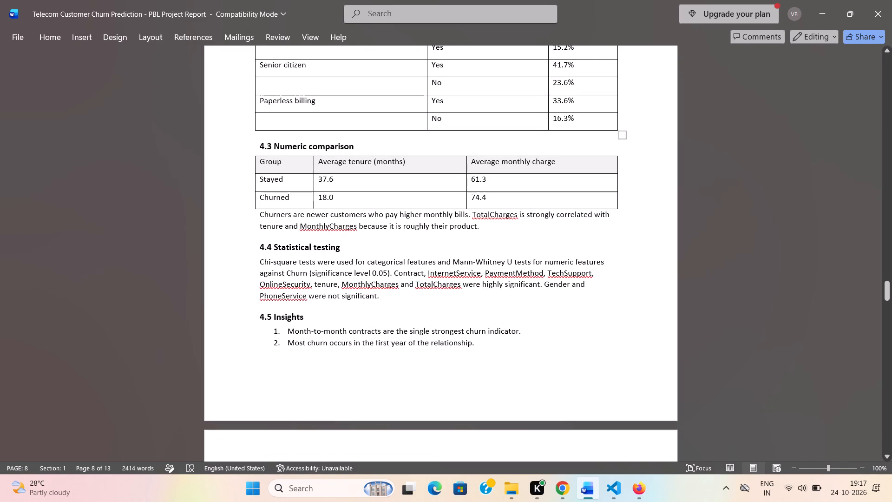
{"action": "left_click_drag", "start_coordinate": [290, 167], "coordinate": [258, 167]}
{"action": "left_click", "coordinate": [269, 200]}
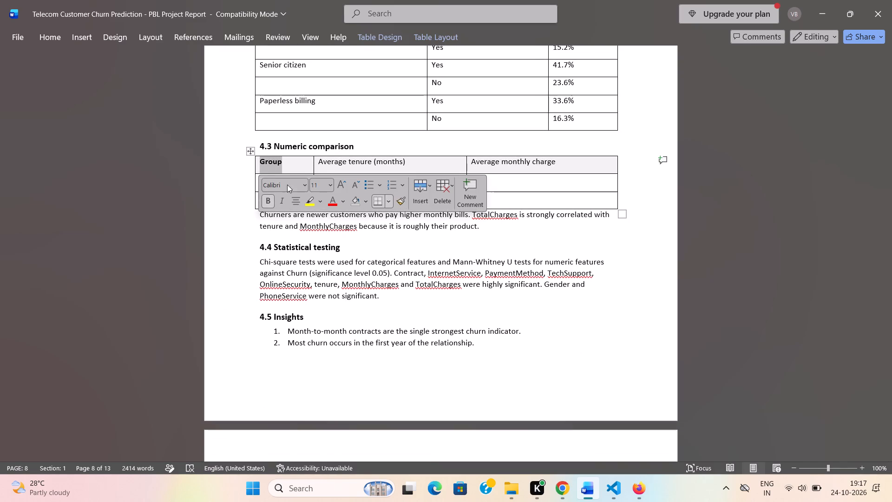
{"action": "left_click_drag", "start_coordinate": [318, 161], "coordinate": [415, 160]}
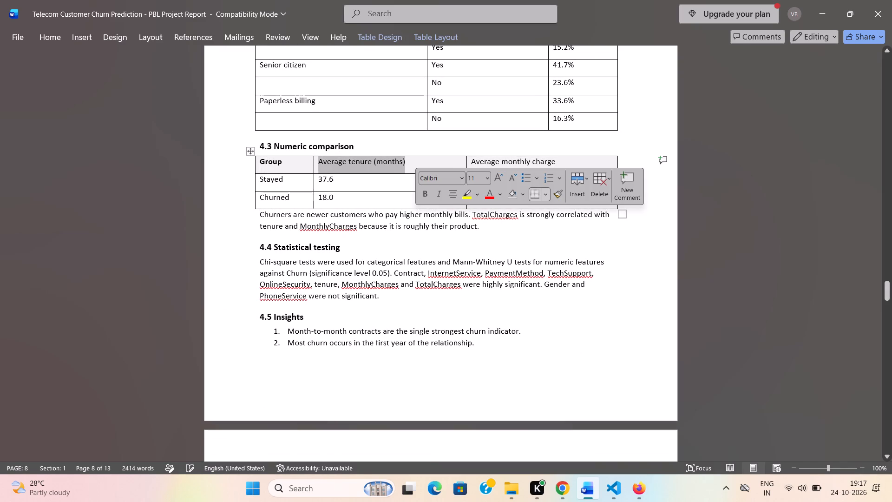
{"action": "left_click", "coordinate": [425, 194]}
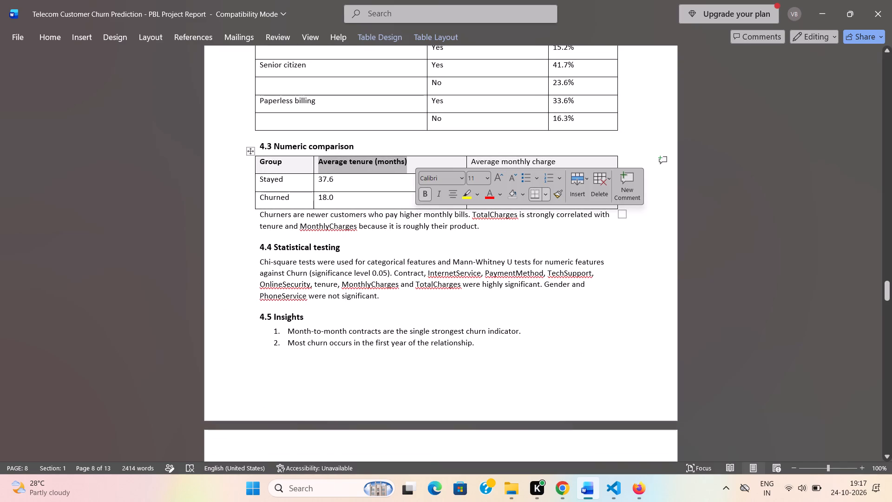
{"action": "left_click_drag", "start_coordinate": [564, 163], "coordinate": [476, 164]}
{"action": "left_click", "coordinate": [489, 195]}
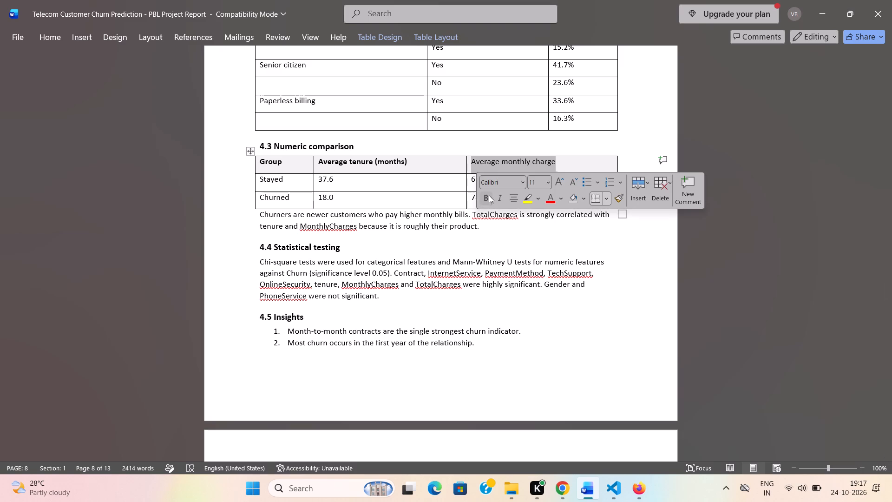
Make the header cells "Feature", "Definition" and "Reason" bold in the 5.1 New features table.
{"action": "scroll", "coordinate": [489, 195], "scroll_direction": "down", "scroll_amount": 2}
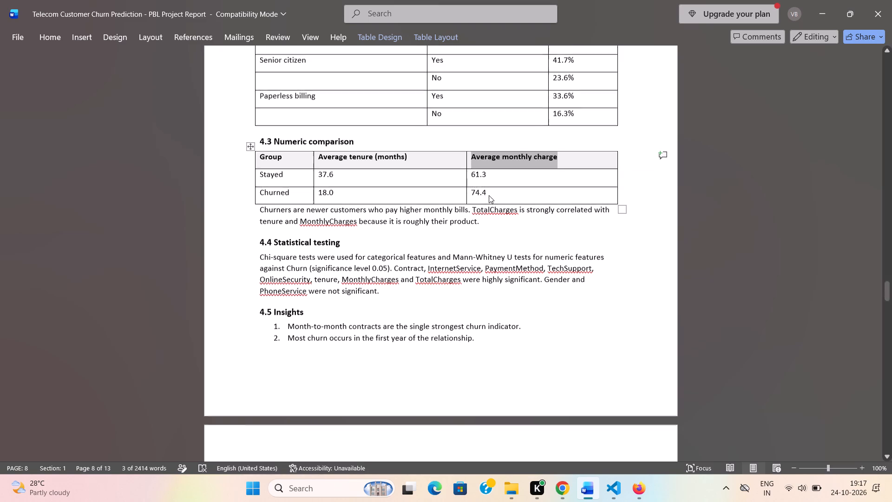
{"action": "scroll", "coordinate": [489, 195], "scroll_direction": "down", "scroll_amount": 8}
{"action": "left_click_drag", "start_coordinate": [301, 186], "coordinate": [257, 188]}
{"action": "left_click", "coordinate": [274, 223]}
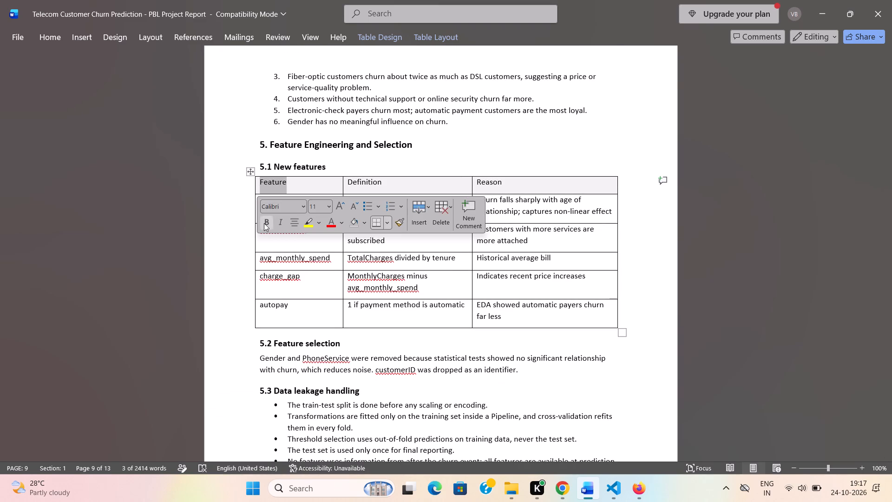
{"action": "left_click", "coordinate": [264, 223]}
{"action": "left_click_drag", "start_coordinate": [387, 181], "coordinate": [344, 180]}
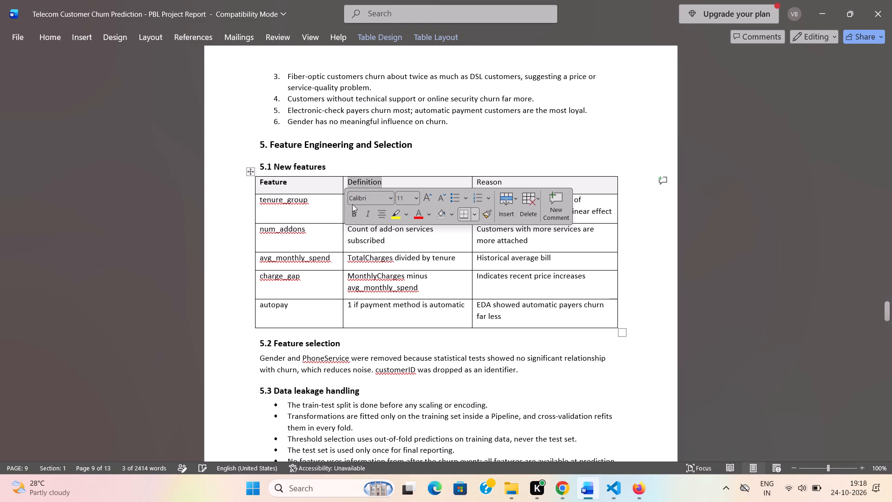
{"action": "left_click", "coordinate": [354, 210]}
{"action": "left_click", "coordinate": [519, 180]}
{"action": "left_click_drag", "start_coordinate": [519, 180], "coordinate": [513, 180]}
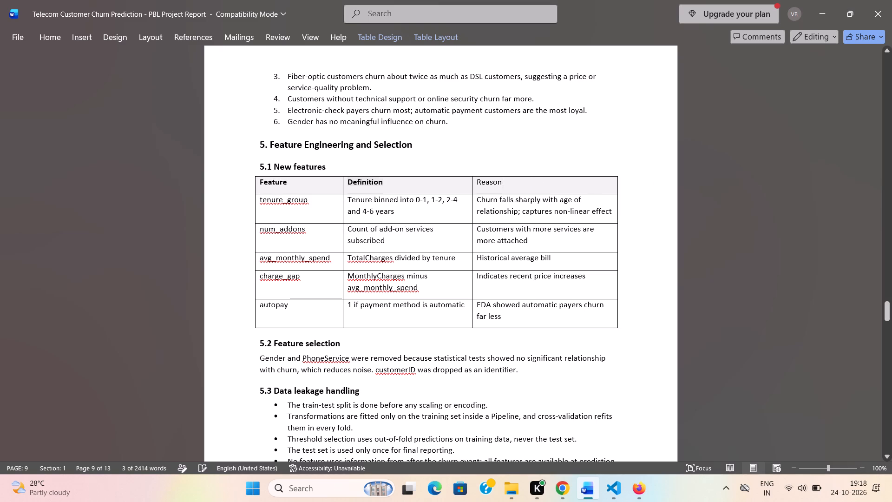
{"action": "left_click_drag", "start_coordinate": [513, 180], "coordinate": [480, 180]}
{"action": "left_click", "coordinate": [486, 219]}
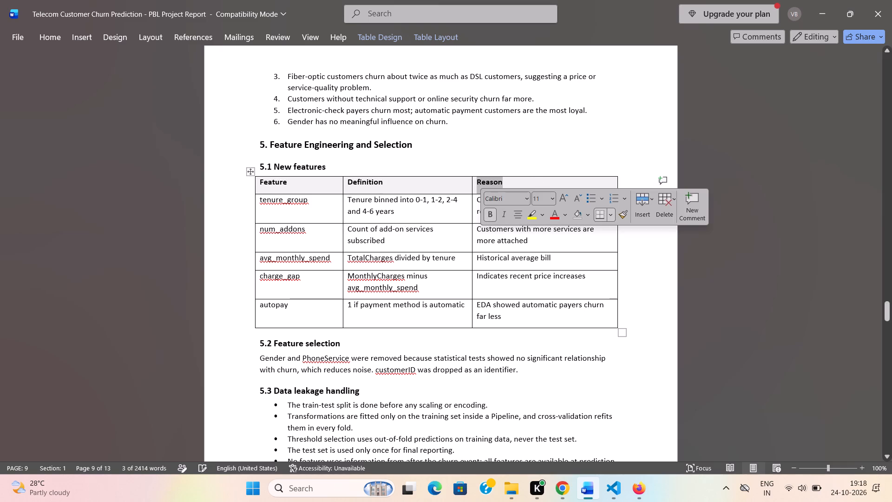
{"action": "left_click", "coordinate": [584, 381]}
Make the header cells "Model" and "Why chosen" bold in the 6.2 Algorithms and justification table.
{"action": "scroll", "coordinate": [584, 381], "scroll_direction": "down", "scroll_amount": 11}
{"action": "scroll", "coordinate": [346, 334], "scroll_direction": "down", "scroll_amount": 1}
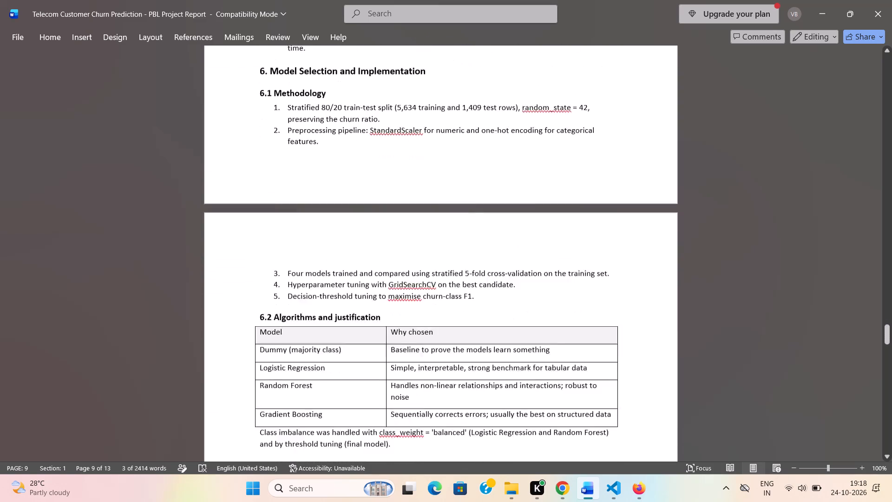
{"action": "scroll", "coordinate": [346, 334], "scroll_direction": "down", "scroll_amount": 2}
{"action": "left_click_drag", "start_coordinate": [286, 158], "coordinate": [266, 158]}
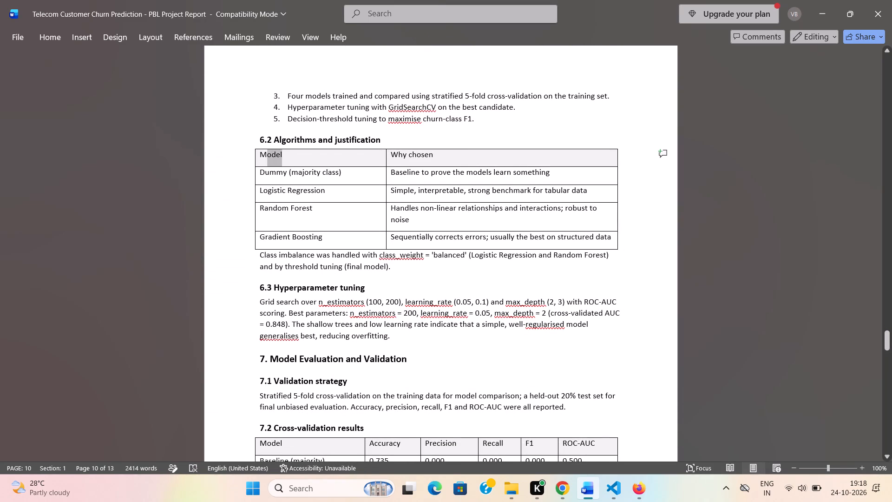
{"action": "left_click_drag", "start_coordinate": [266, 158], "coordinate": [258, 157]}
{"action": "left_click", "coordinate": [269, 187]}
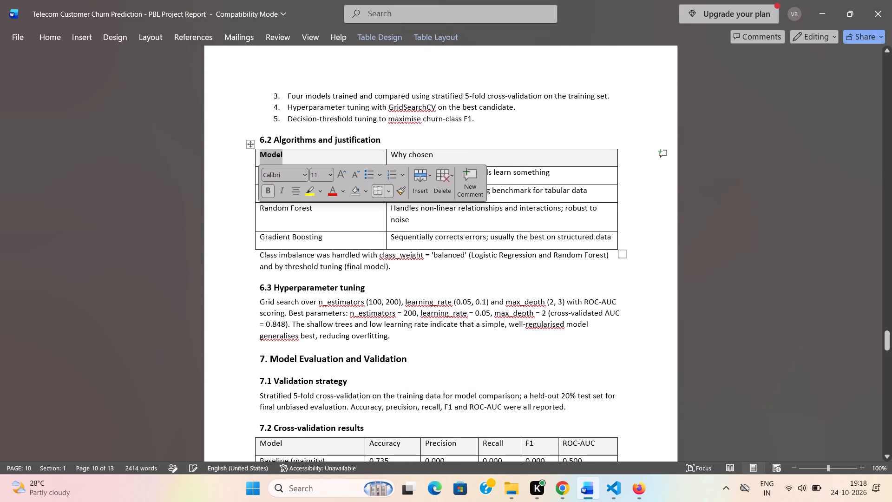
{"action": "left_click_drag", "start_coordinate": [447, 154], "coordinate": [385, 155]}
{"action": "left_click", "coordinate": [393, 155]}
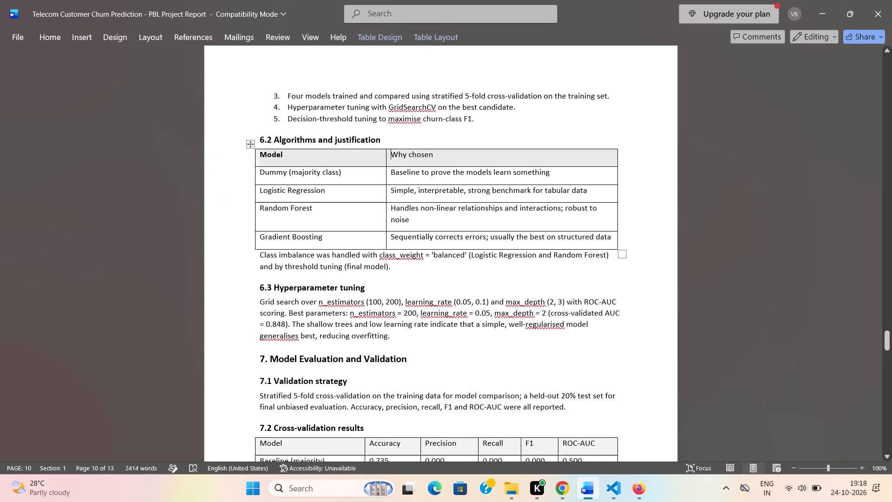
{"action": "left_click_drag", "start_coordinate": [393, 153], "coordinate": [441, 155]}
{"action": "left_click", "coordinate": [449, 188]}
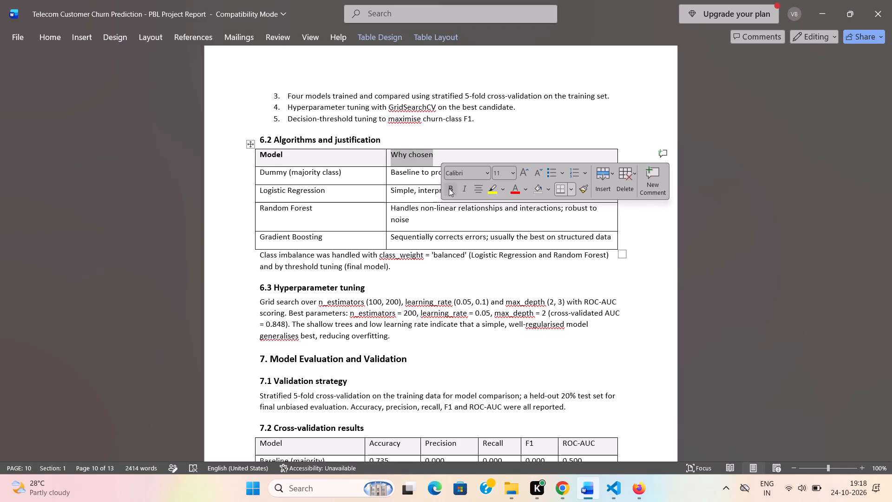
Make all header cells from "Model" through "ROC-AUC" bold in the 7.2 Cross-validation results table.
{"action": "scroll", "coordinate": [401, 280], "scroll_direction": "down", "scroll_amount": 2}
{"action": "left_click_drag", "start_coordinate": [289, 251], "coordinate": [247, 252]}
{"action": "left_click", "coordinate": [249, 231]}
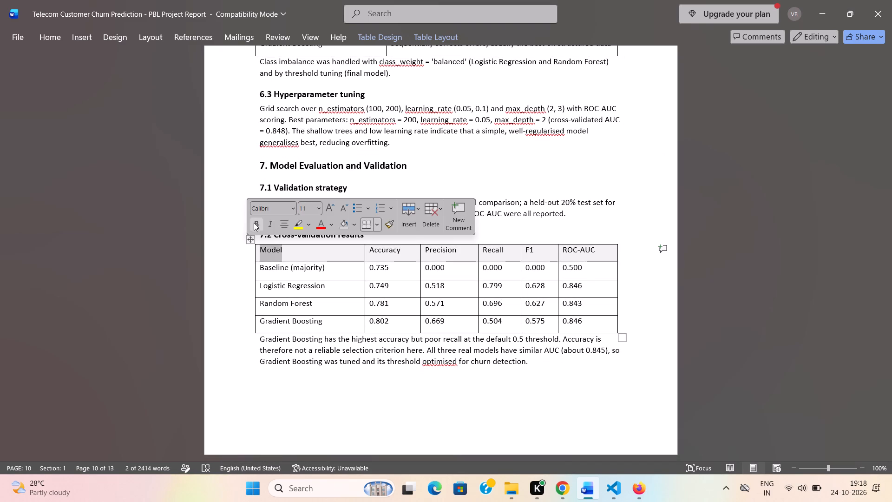
{"action": "left_click", "coordinate": [254, 223]}
{"action": "left_click_drag", "start_coordinate": [371, 247], "coordinate": [406, 253]}
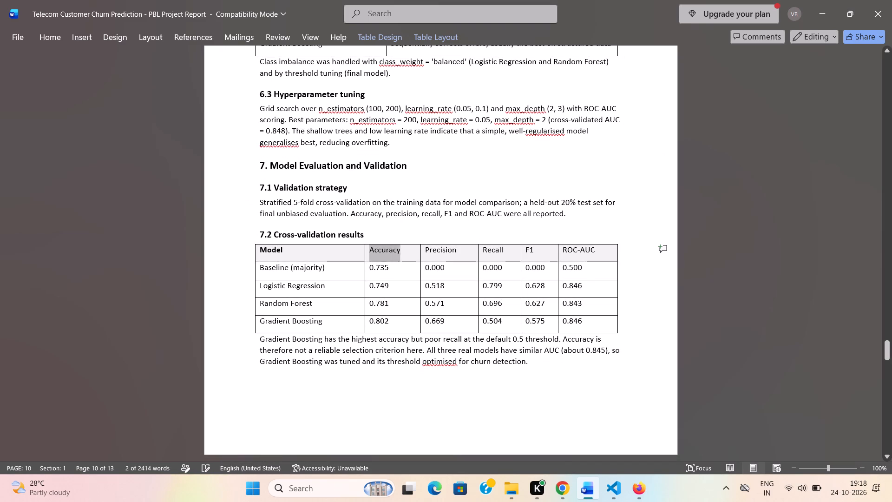
{"action": "left_click_drag", "start_coordinate": [406, 253], "coordinate": [407, 253]}
{"action": "left_click", "coordinate": [416, 295]}
{"action": "left_click", "coordinate": [416, 290]}
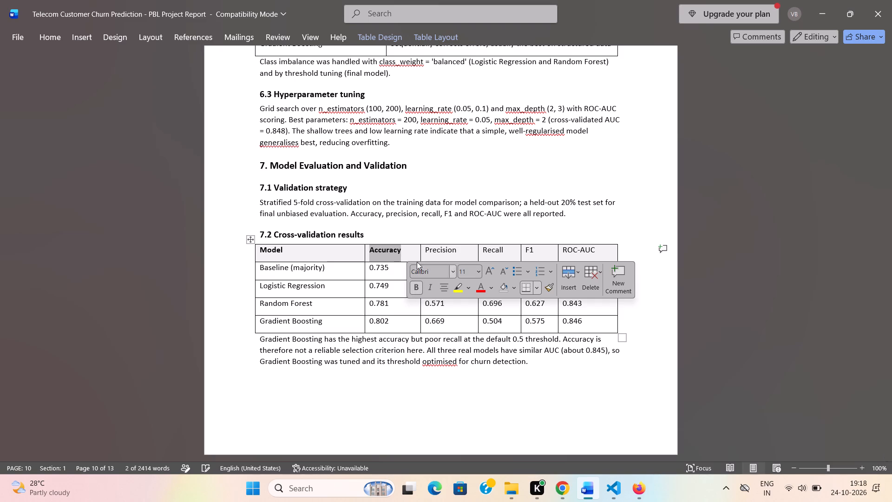
{"action": "left_click", "coordinate": [425, 247]}
{"action": "left_click_drag", "start_coordinate": [425, 247], "coordinate": [445, 249]}
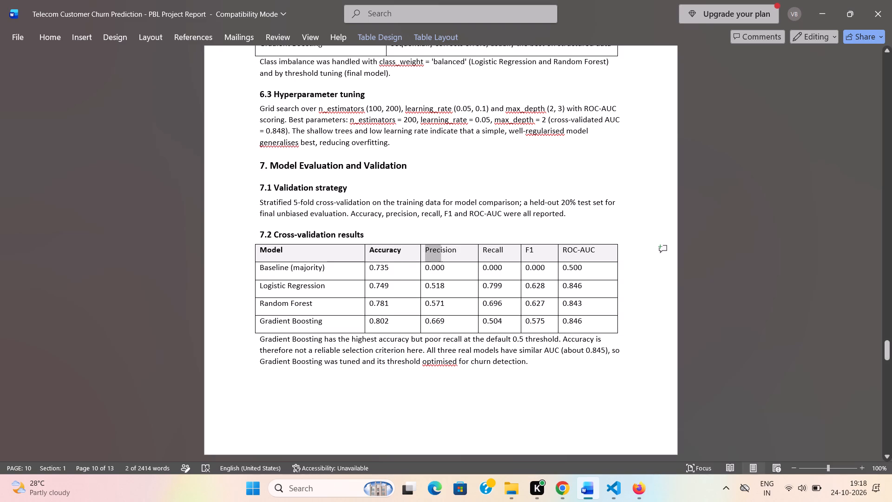
{"action": "left_click_drag", "start_coordinate": [445, 249], "coordinate": [586, 248]}
{"action": "left_click", "coordinate": [586, 284]}
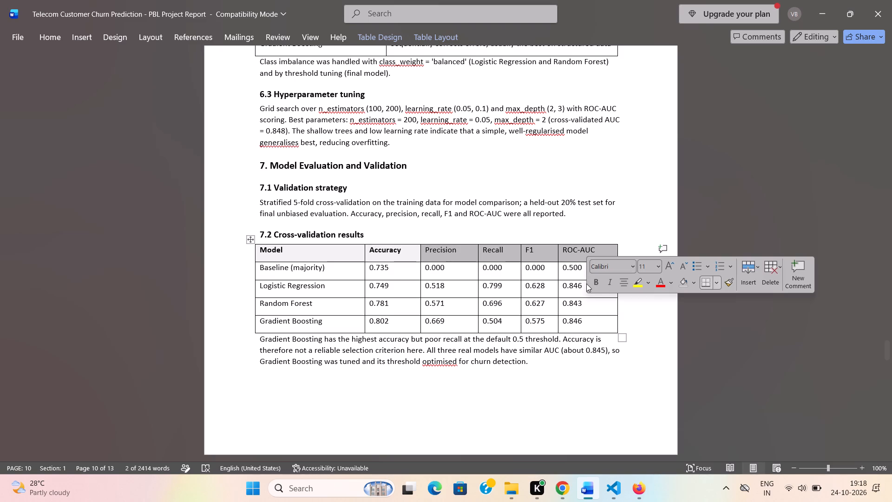
{"action": "left_click", "coordinate": [600, 282]}
{"action": "left_click", "coordinate": [557, 401]}
Make the whole header row, from "Class" to "Support", bold in the 7.3 Final test-set performance table.
{"action": "scroll", "coordinate": [557, 401], "scroll_direction": "down", "scroll_amount": 4}
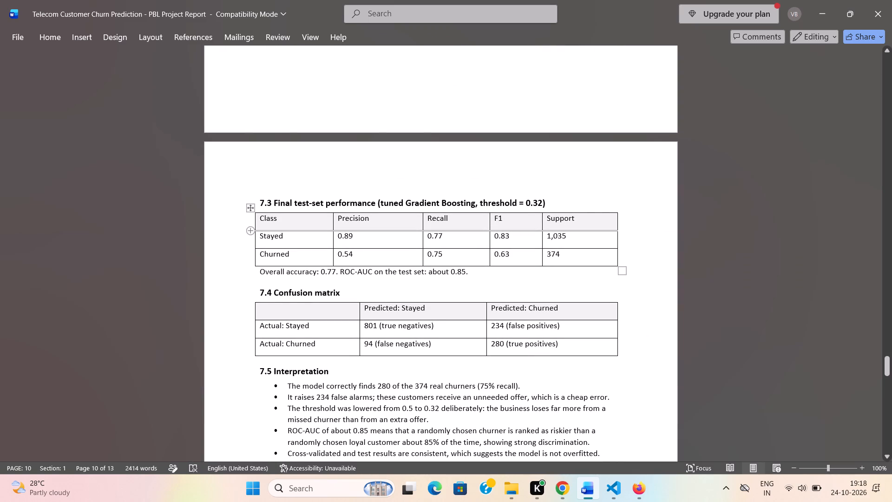
{"action": "left_click", "coordinate": [256, 224]}
{"action": "double_click", "coordinate": [258, 224]}
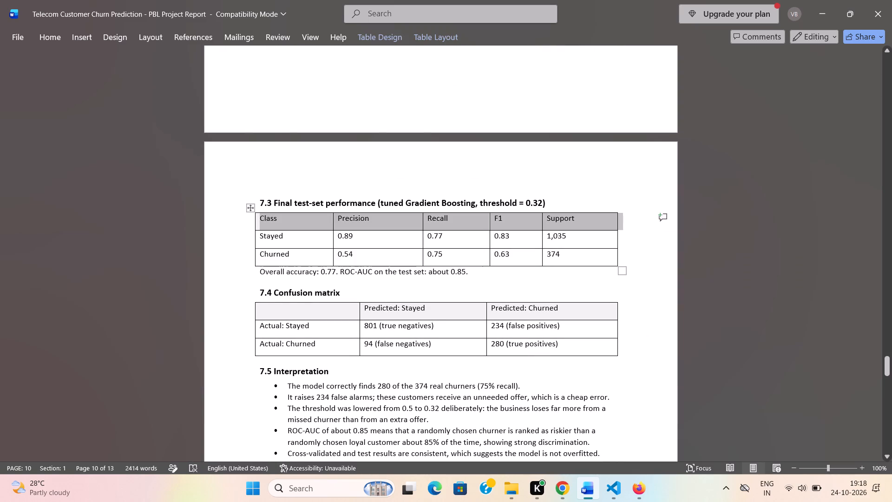
{"action": "left_click", "coordinate": [266, 253]}
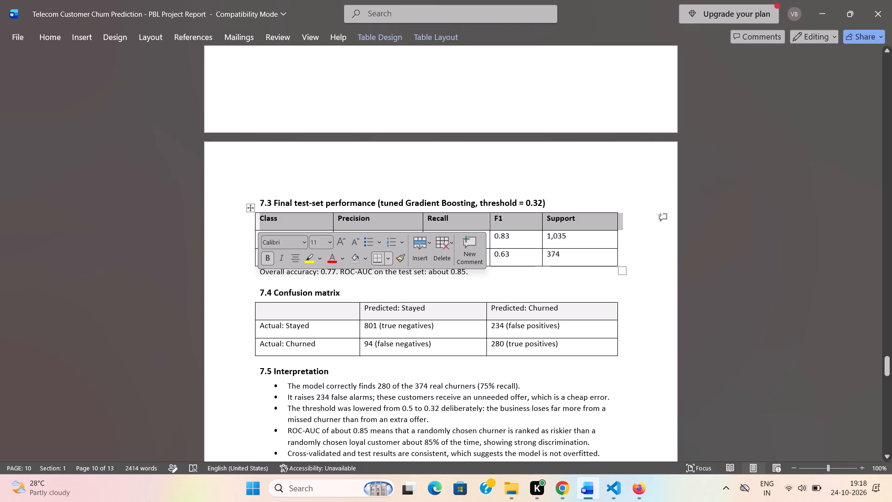
Make the header row with "Predicted: Stayed" and "Predicted: Churned" bold in the 7.4 Confusion matrix table.
{"action": "triple_click", "coordinate": [255, 317]}
{"action": "triple_click", "coordinate": [255, 317]}
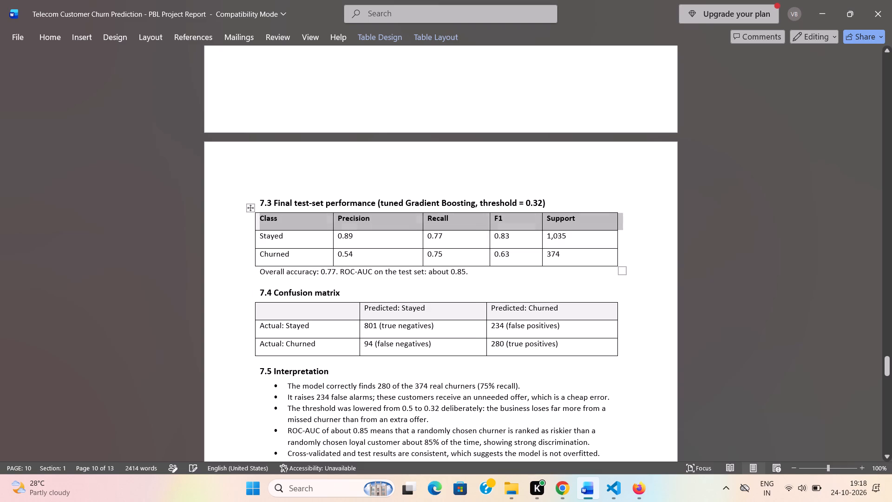
{"action": "double_click", "coordinate": [256, 316]}
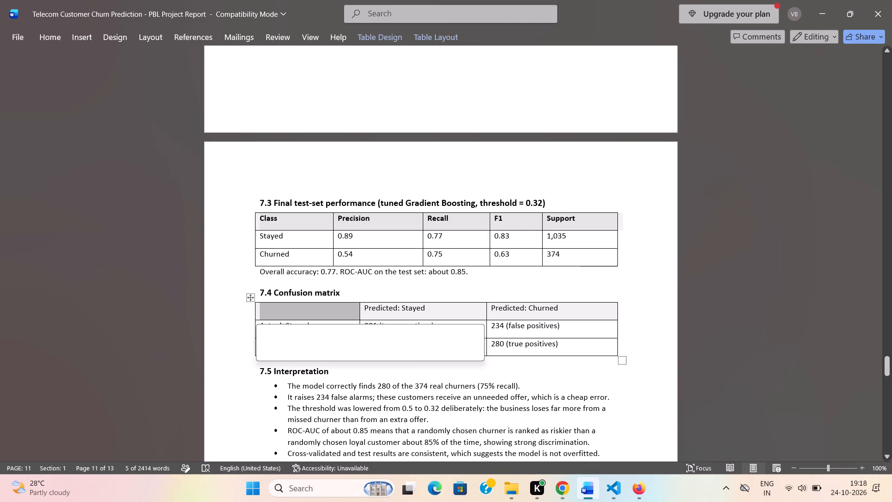
{"action": "left_click", "coordinate": [270, 349]}
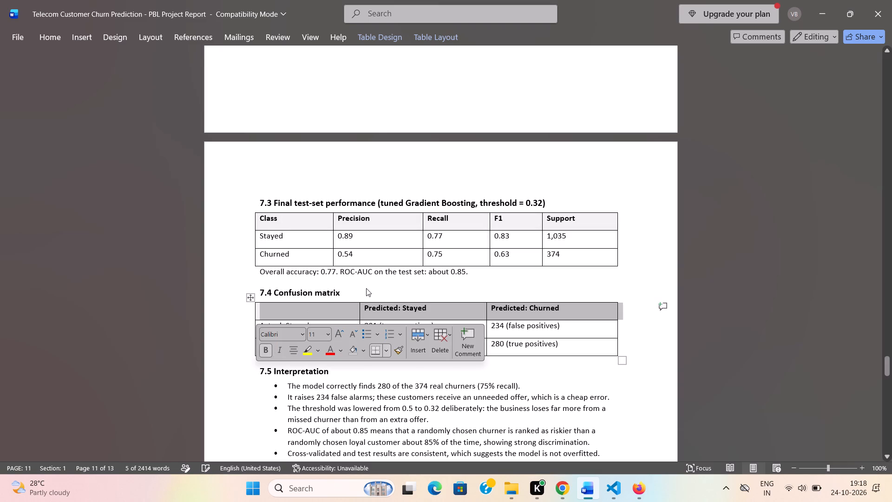
Make the header cells "Item" and "Value" bold in the 8.1 Financial impact simulation table.
{"action": "scroll", "coordinate": [366, 288], "scroll_direction": "down", "scroll_amount": 4}
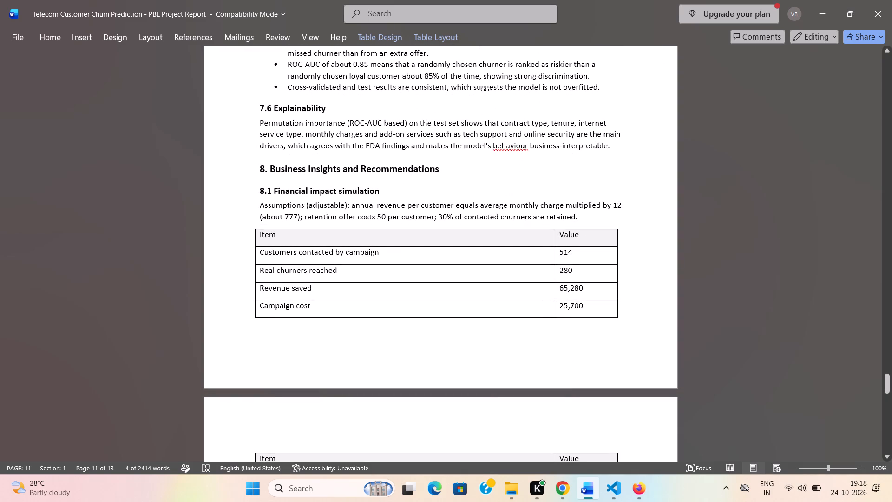
{"action": "left_click", "coordinate": [255, 244]}
{"action": "double_click", "coordinate": [261, 243]}
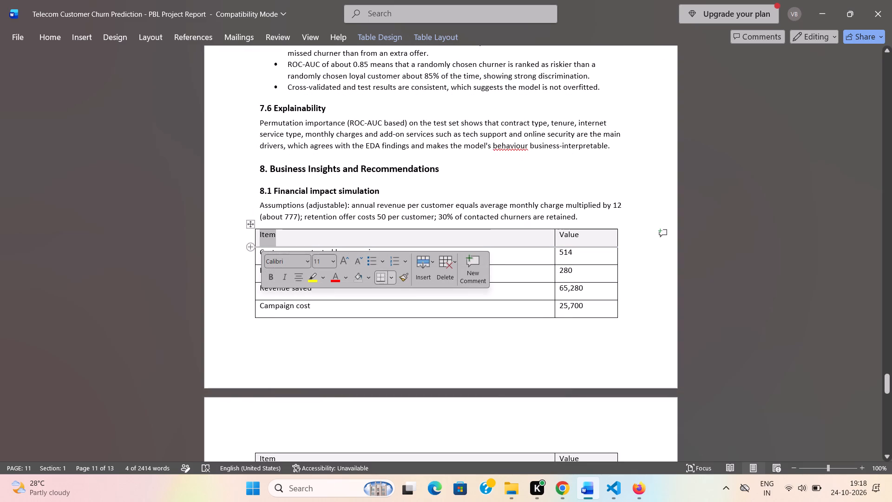
{"action": "triple_click", "coordinate": [259, 244]}
{"action": "left_click", "coordinate": [259, 244]}
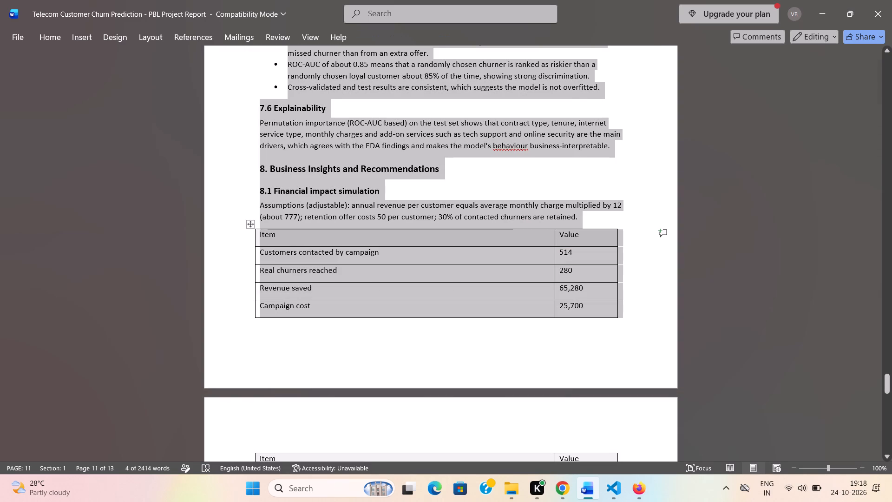
{"action": "left_click", "coordinate": [272, 278]}
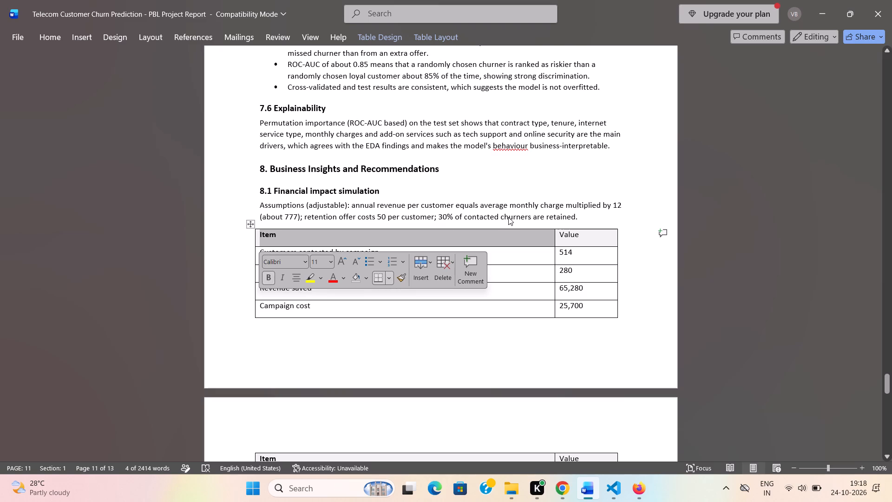
{"action": "double_click", "coordinate": [575, 234]}
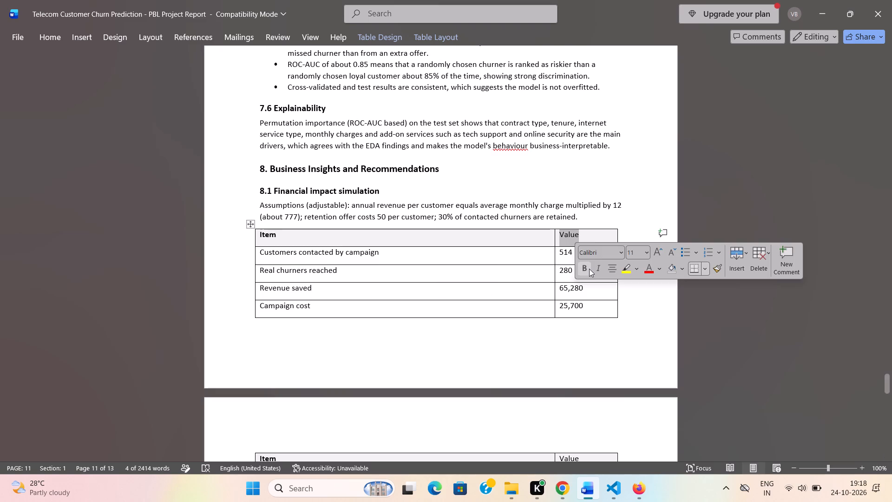
{"action": "left_click", "coordinate": [589, 269]}
{"action": "left_click", "coordinate": [532, 336]}
Make the header row with "No.", "Recommendation" and "Evidence" bold in the 8.2 Recommendations table.
{"action": "scroll", "coordinate": [532, 336], "scroll_direction": "down", "scroll_amount": 4}
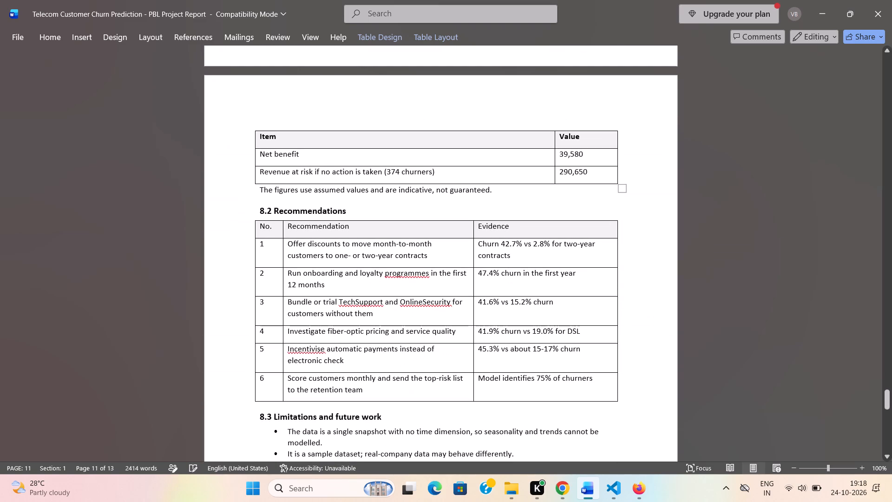
{"action": "scroll", "coordinate": [418, 335], "scroll_direction": "down", "scroll_amount": 4}
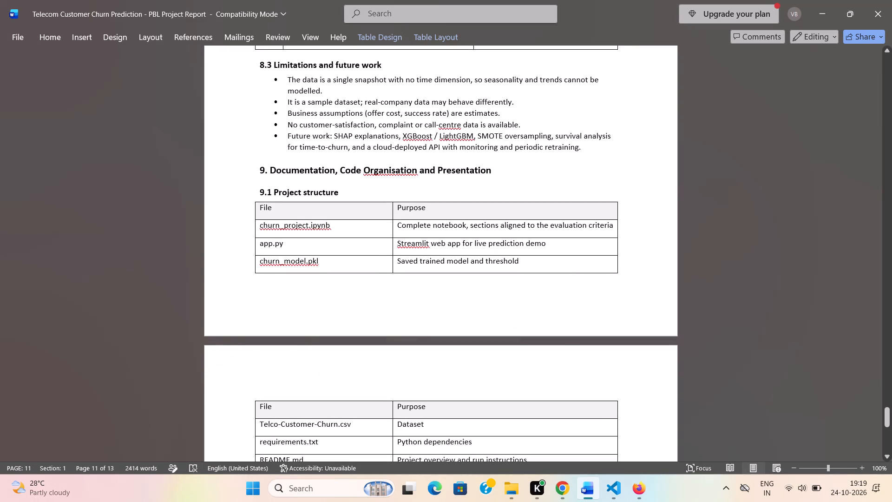
{"action": "scroll", "coordinate": [418, 335], "scroll_direction": "up", "scroll_amount": 5}
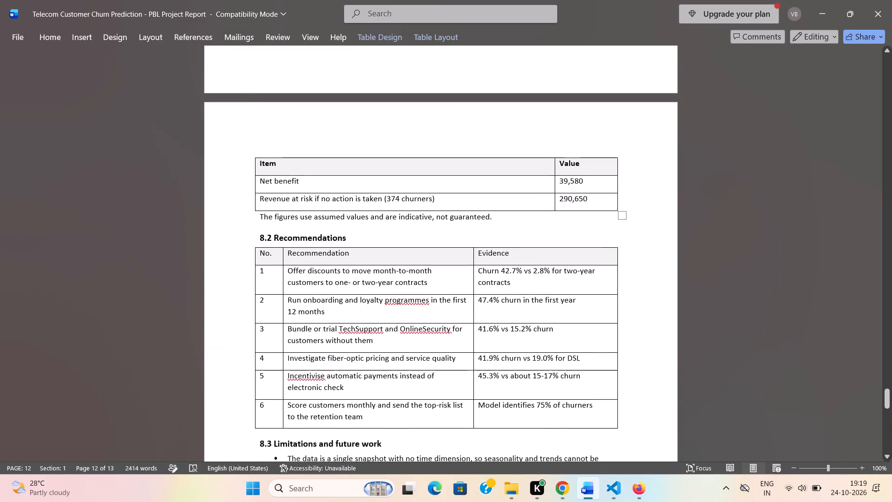
{"action": "left_click", "coordinate": [257, 264]}
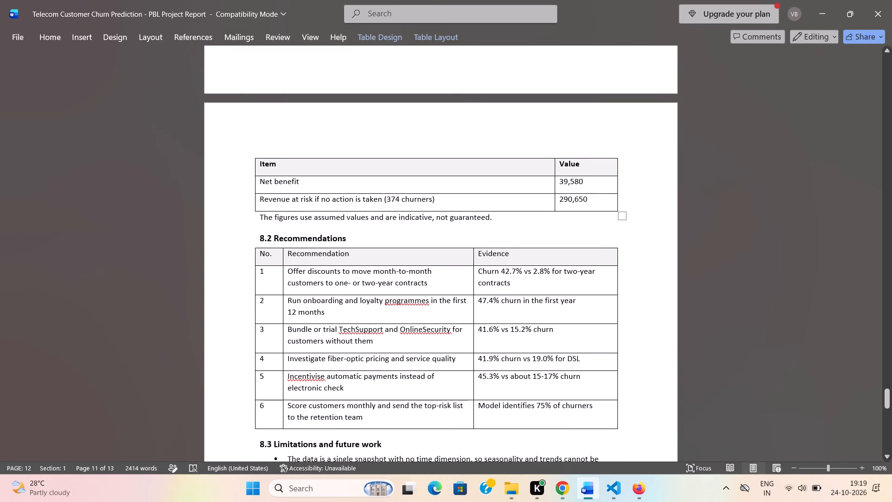
{"action": "triple_click", "coordinate": [257, 264]}
{"action": "left_click", "coordinate": [257, 264]}
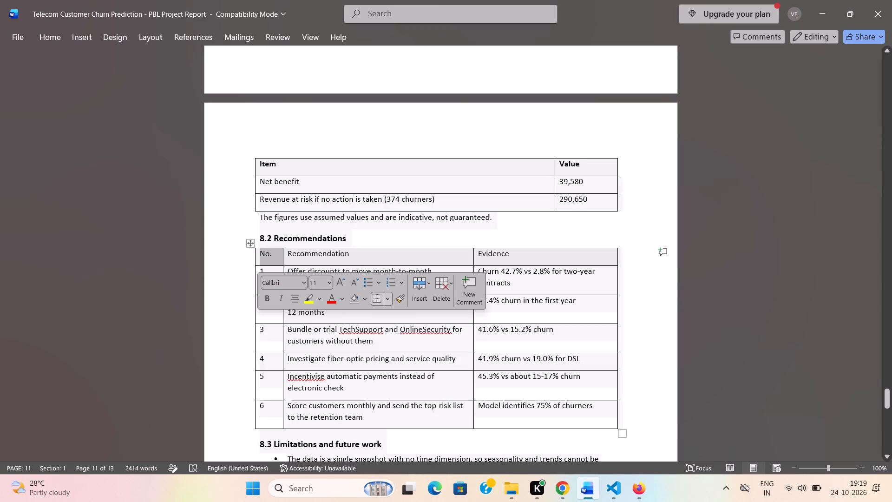
{"action": "double_click", "coordinate": [257, 264]}
{"action": "left_click", "coordinate": [273, 301]}
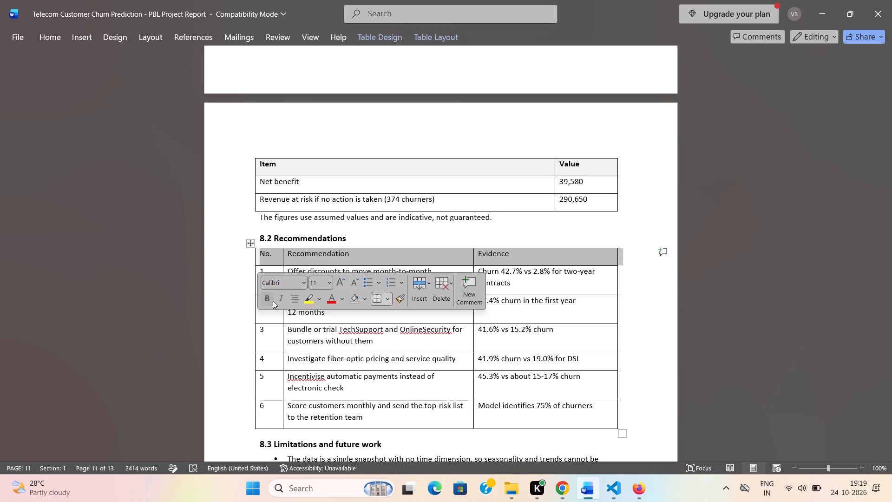
Make the header row with "File" and "Purpose" bold in the 9.1 Project structure table.
{"action": "scroll", "coordinate": [245, 328], "scroll_direction": "down", "scroll_amount": 6}
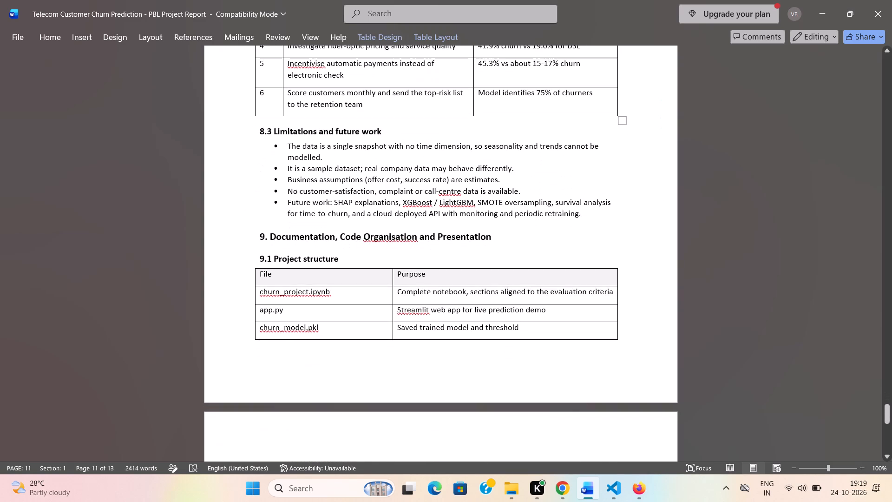
{"action": "double_click", "coordinate": [257, 284]}
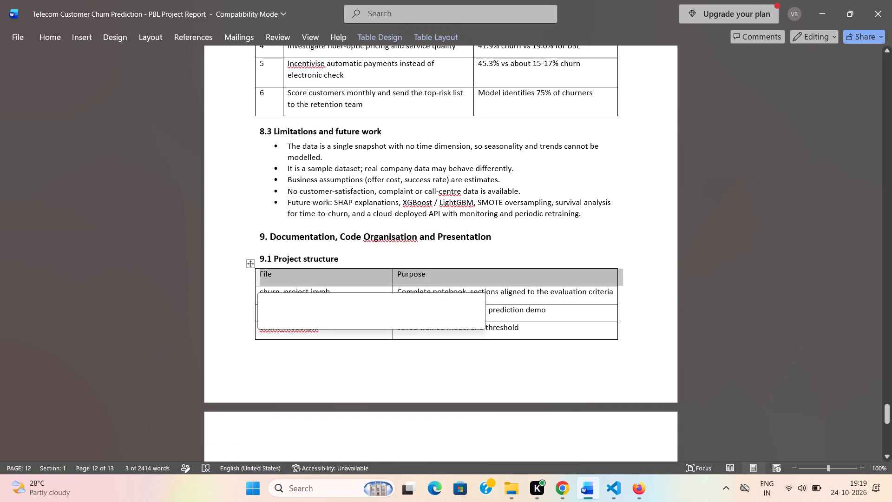
{"action": "left_click", "coordinate": [270, 321]}
Make the header row with "Team member" and "Contribution" bold in the 9.4 Individual contributions table.
{"action": "scroll", "coordinate": [311, 374], "scroll_direction": "down", "scroll_amount": 3}
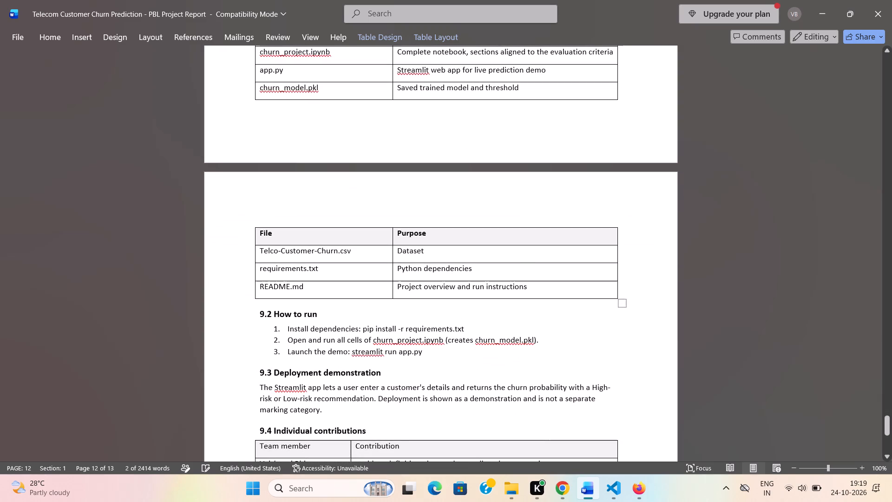
{"action": "scroll", "coordinate": [295, 397], "scroll_direction": "down", "scroll_amount": 2}
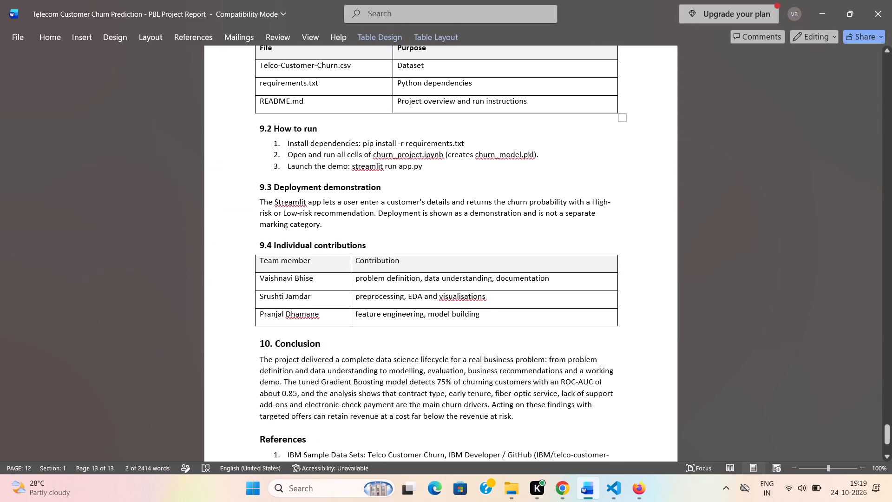
{"action": "double_click", "coordinate": [257, 264]}
{"action": "left_click", "coordinate": [257, 264]}
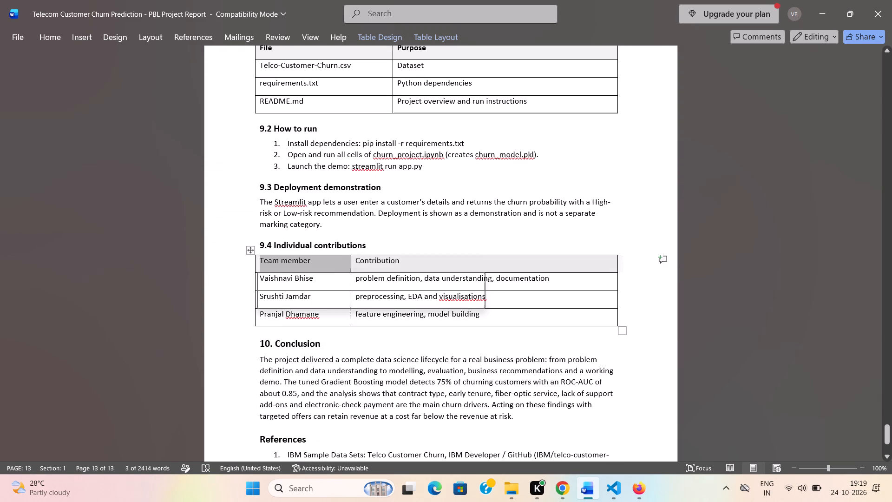
{"action": "double_click", "coordinate": [257, 264]}
{"action": "left_click", "coordinate": [267, 301]}
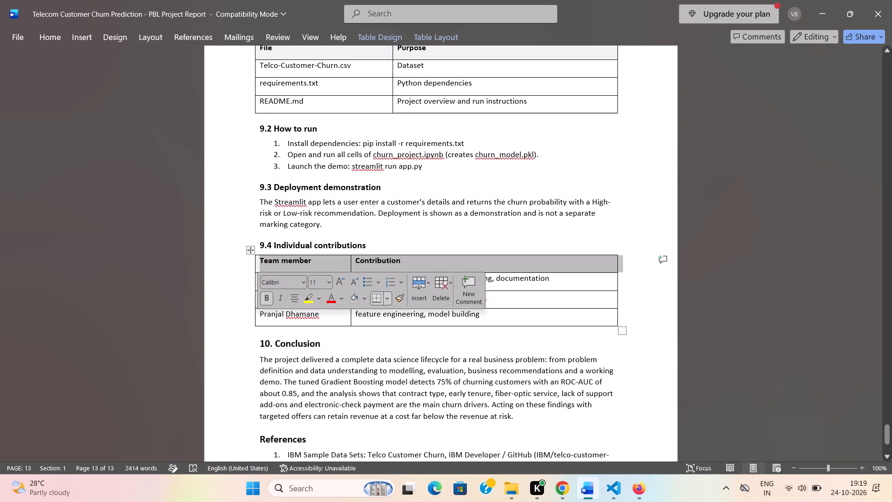
{"action": "scroll", "coordinate": [330, 342], "scroll_direction": "down", "scroll_amount": 6}
{"action": "scroll", "coordinate": [425, 343], "scroll_direction": "up", "scroll_amount": 8}
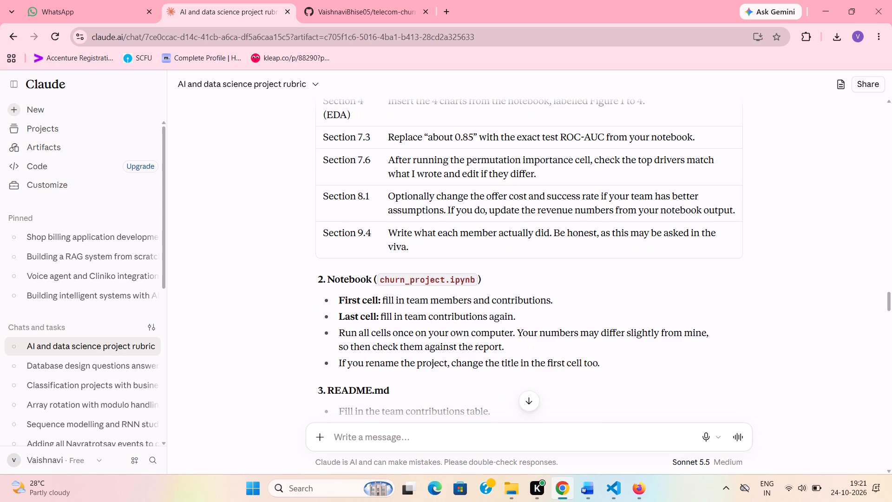
{"action": "scroll", "coordinate": [485, 309], "scroll_direction": "down", "scroll_amount": 3}
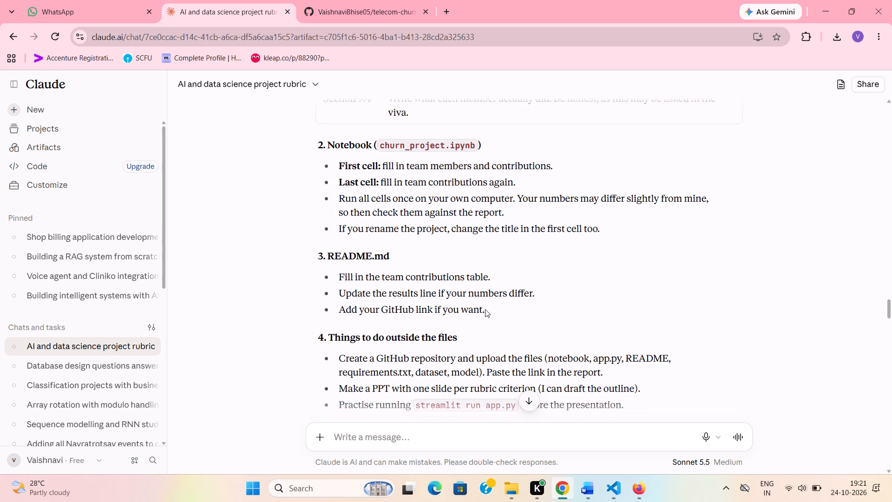
{"action": "scroll", "coordinate": [485, 309], "scroll_direction": "down", "scroll_amount": 18}
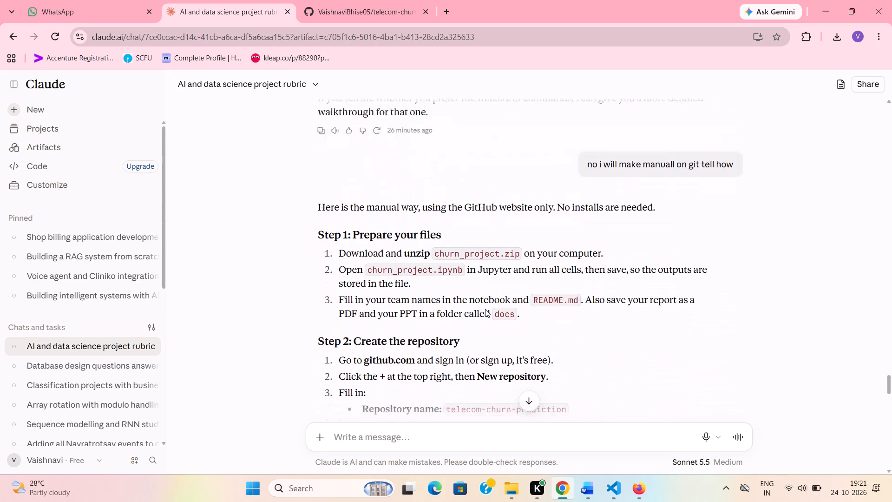
{"action": "scroll", "coordinate": [485, 309], "scroll_direction": "down", "scroll_amount": 11}
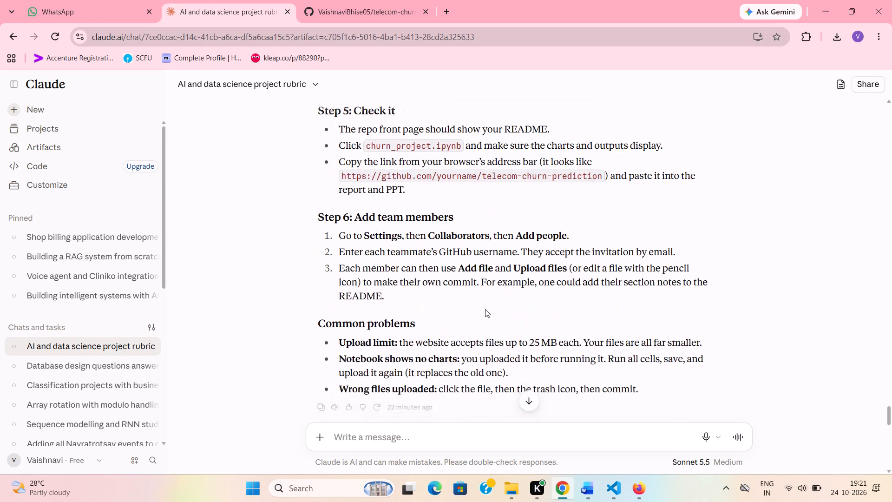
{"action": "scroll", "coordinate": [485, 309], "scroll_direction": "down", "scroll_amount": 8}
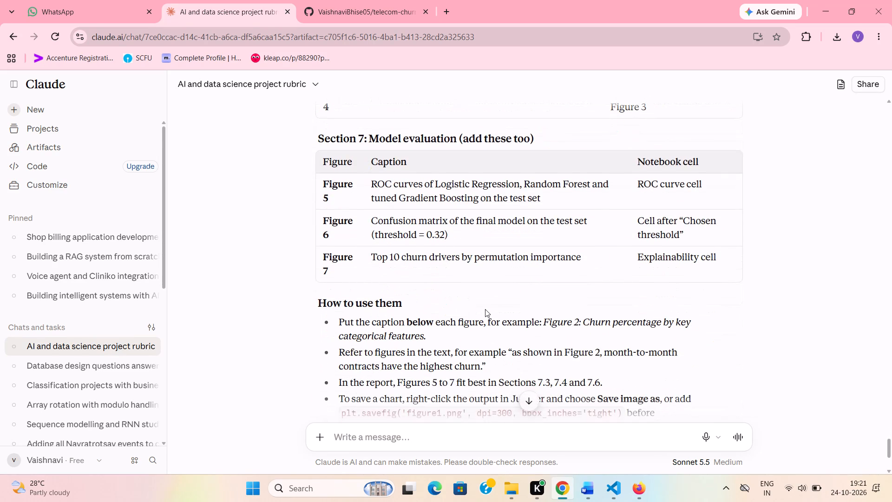
Check the ROC curves chart in the VS Code notebook, and look through sections 6.3 to 8.1 of the Word report.
{"action": "left_click", "coordinate": [613, 487]}
{"action": "scroll", "coordinate": [492, 238], "scroll_direction": "up", "scroll_amount": 2}
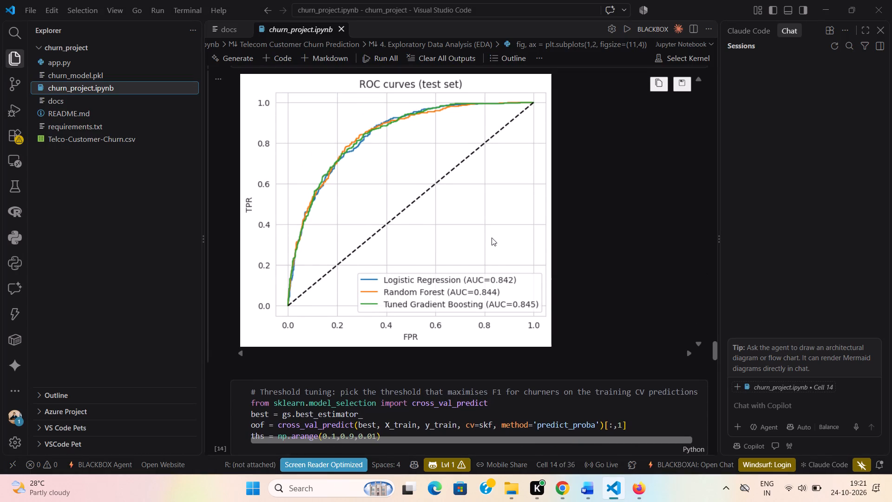
{"action": "scroll", "coordinate": [492, 238], "scroll_direction": "up", "scroll_amount": 1}
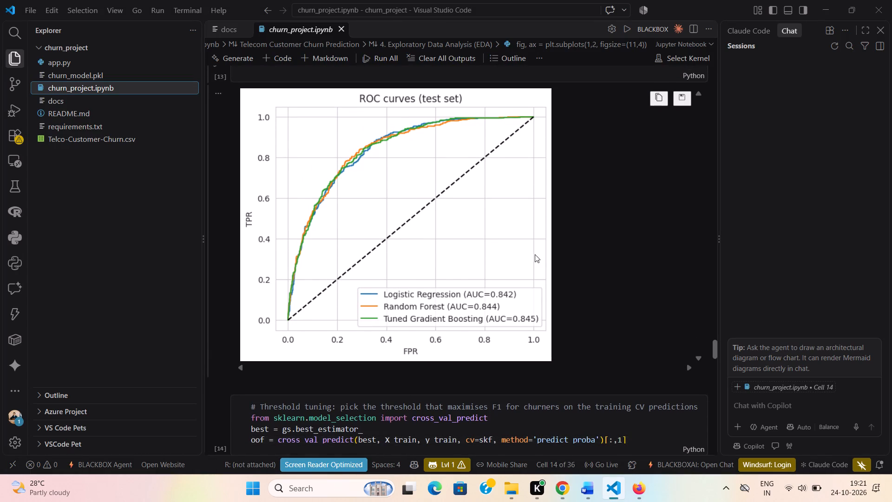
{"action": "left_click", "coordinate": [596, 495]}
{"action": "scroll", "coordinate": [439, 336], "scroll_direction": "up", "scroll_amount": 1}
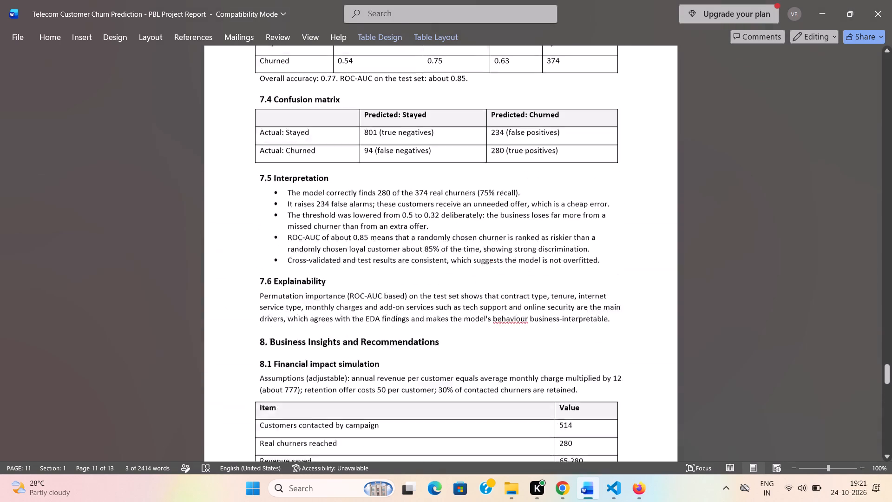
{"action": "scroll", "coordinate": [439, 336], "scroll_direction": "up", "scroll_amount": 4}
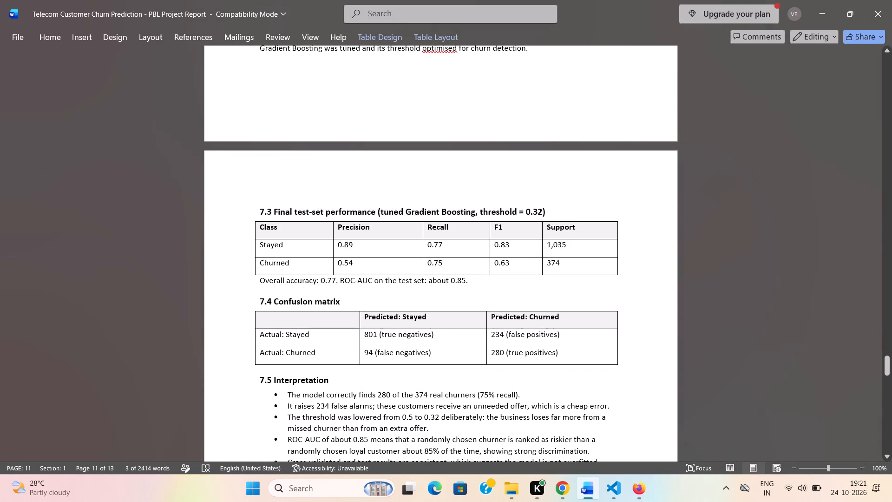
{"action": "scroll", "coordinate": [439, 336], "scroll_direction": "up", "scroll_amount": 2}
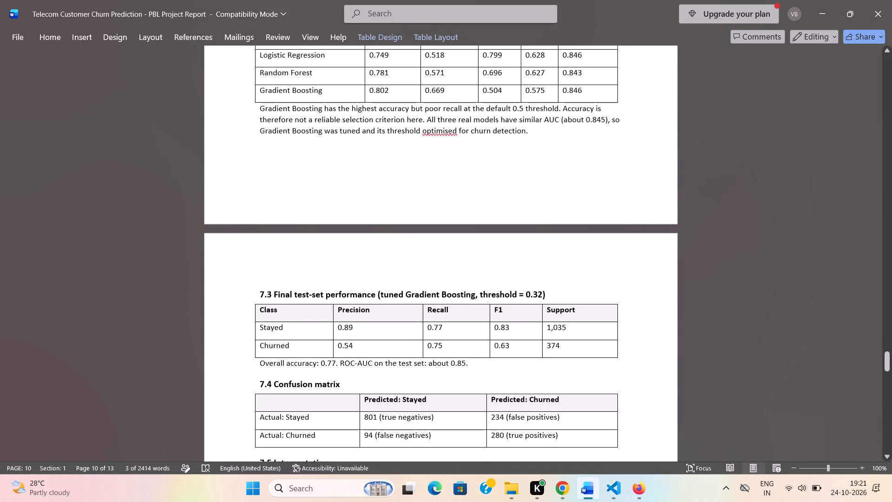
{"action": "scroll", "coordinate": [439, 336], "scroll_direction": "up", "scroll_amount": 3}
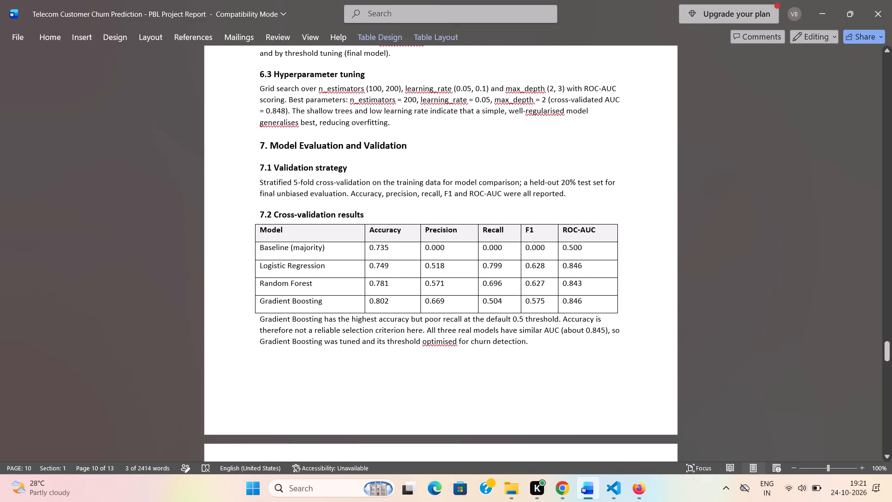
{"action": "scroll", "coordinate": [439, 336], "scroll_direction": "down", "scroll_amount": 8}
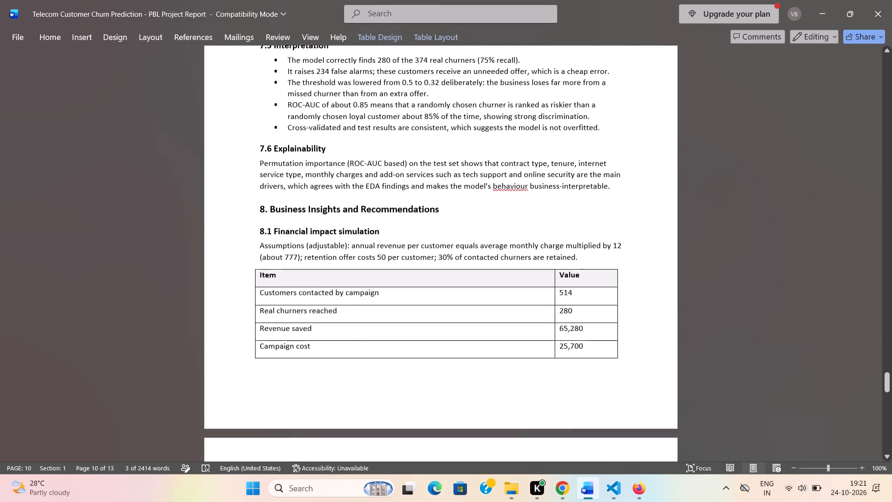
{"action": "scroll", "coordinate": [439, 336], "scroll_direction": "up", "scroll_amount": 8}
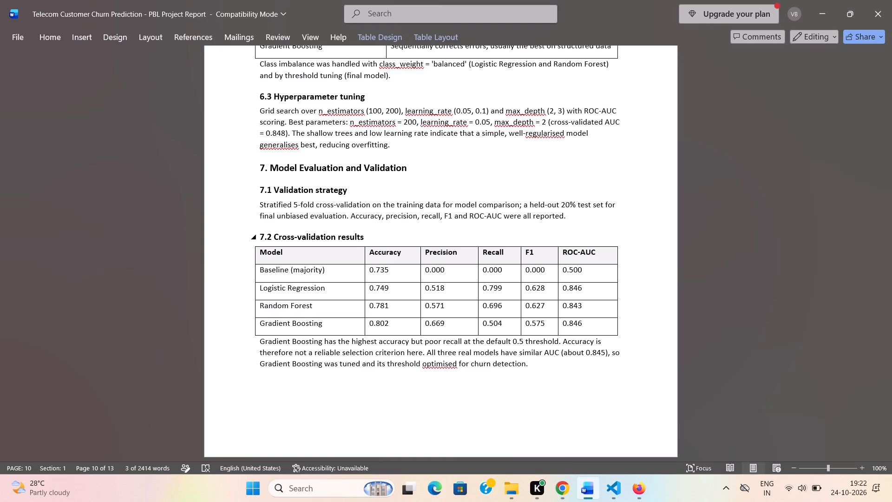
{"action": "scroll", "coordinate": [316, 232], "scroll_direction": "down", "scroll_amount": 6}
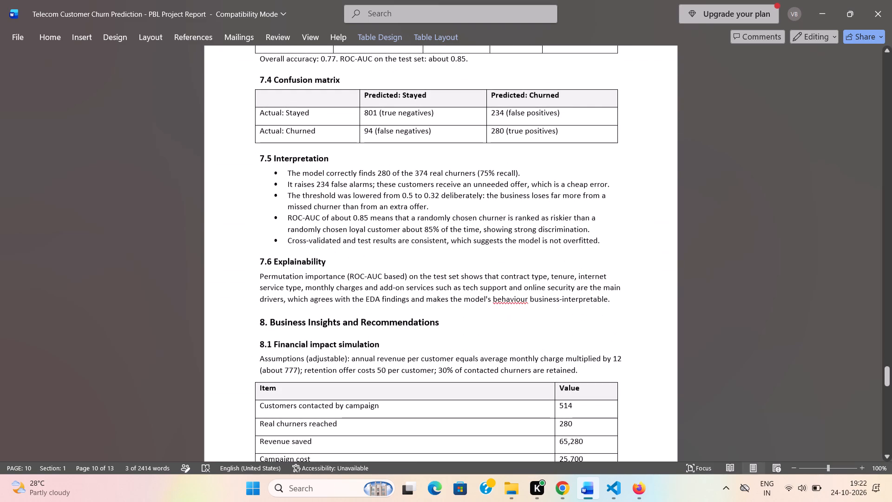
Copy the ROC curves (test set) chart from the VS Code notebook and paste it below the 7.1 Validation strategy paragraph in Word.
{"action": "left_click", "coordinate": [616, 489]}
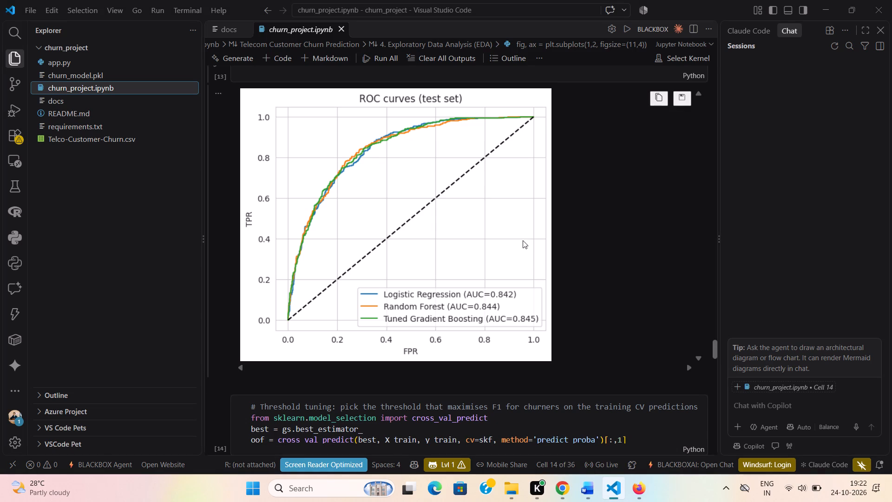
{"action": "left_click", "coordinate": [656, 102]}
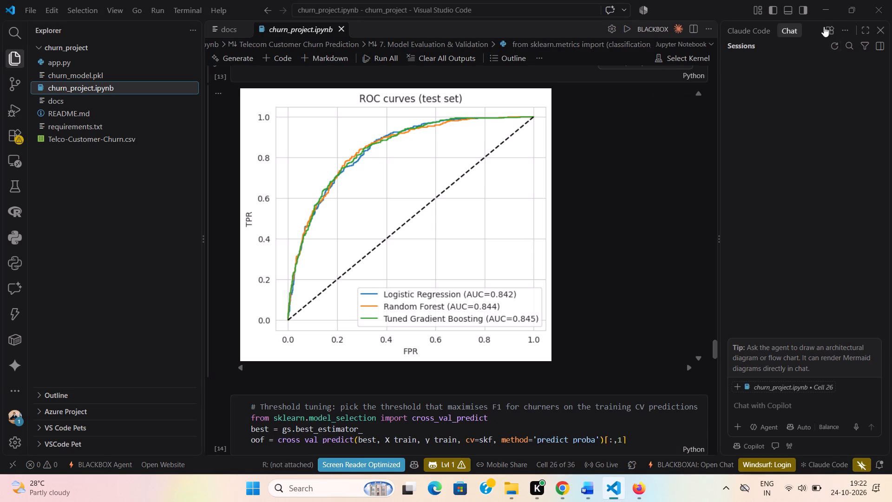
{"action": "left_click", "coordinate": [831, 3]}
{"action": "scroll", "coordinate": [556, 162], "scroll_direction": "up", "scroll_amount": 5}
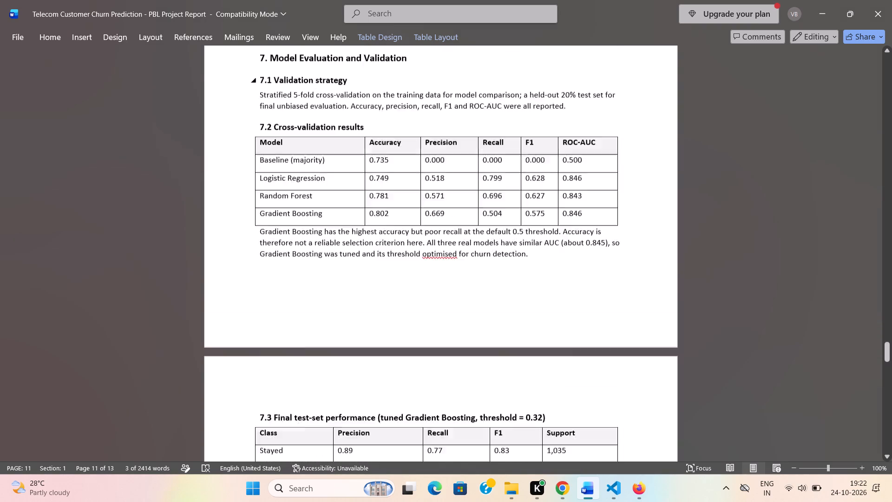
{"action": "scroll", "coordinate": [556, 162], "scroll_direction": "up", "scroll_amount": 4}
{"action": "left_click", "coordinate": [570, 289]}
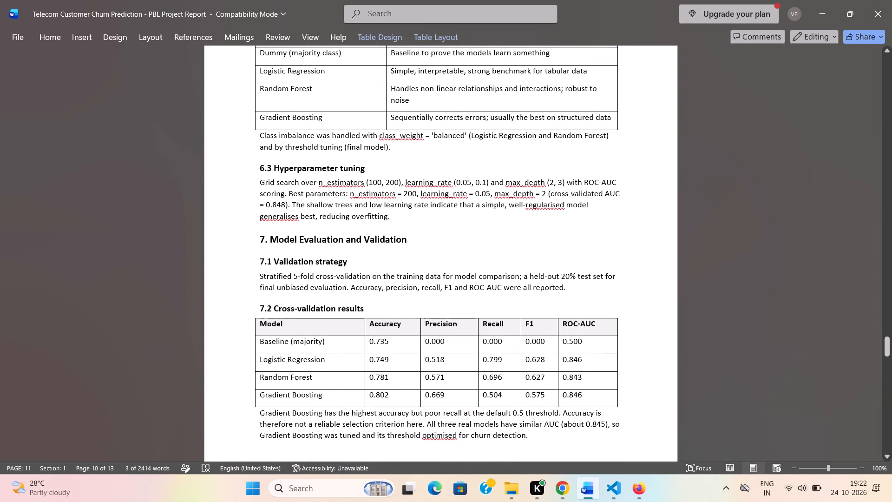
{"action": "key", "text": "Return"}
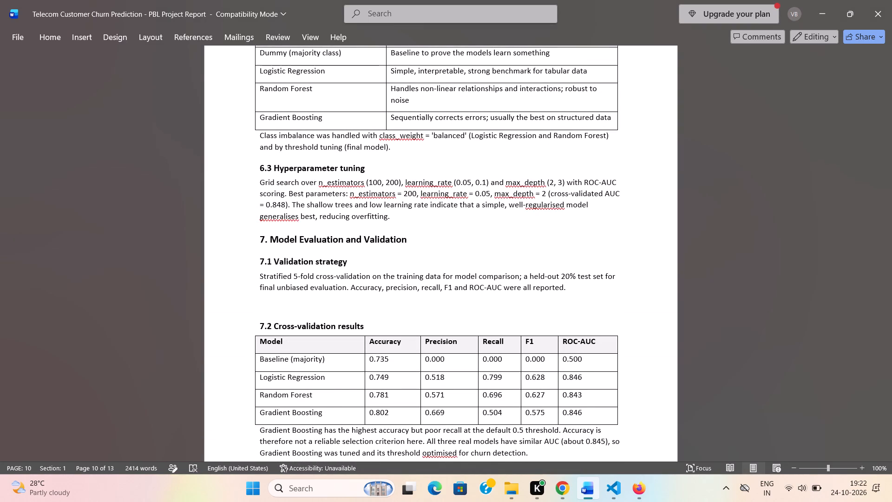
{"action": "key", "text": "ctrl+v"}
Reduce the height of the ROC curves chart so it fits on the same page as the 7.1 Validation strategy text.
{"action": "scroll", "coordinate": [364, 309], "scroll_direction": "up", "scroll_amount": 5}
{"action": "scroll", "coordinate": [364, 309], "scroll_direction": "down", "scroll_amount": 3}
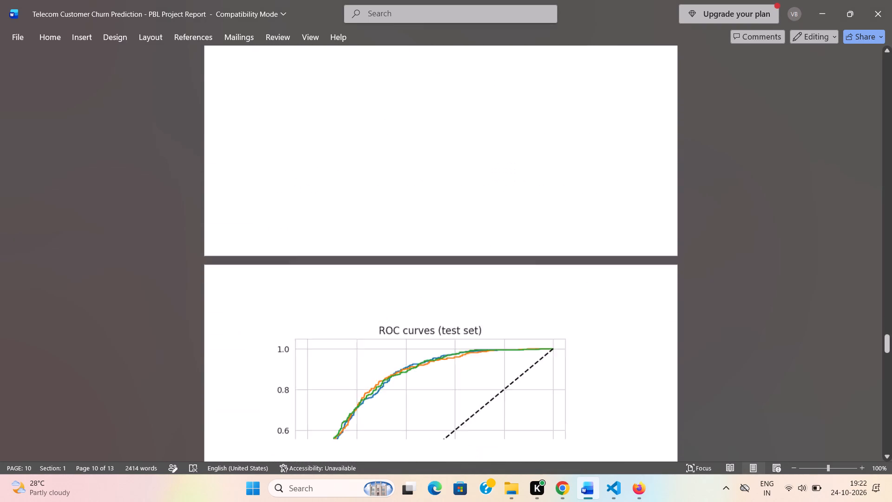
{"action": "scroll", "coordinate": [364, 309], "scroll_direction": "down", "scroll_amount": 4}
{"action": "left_click", "coordinate": [441, 140]}
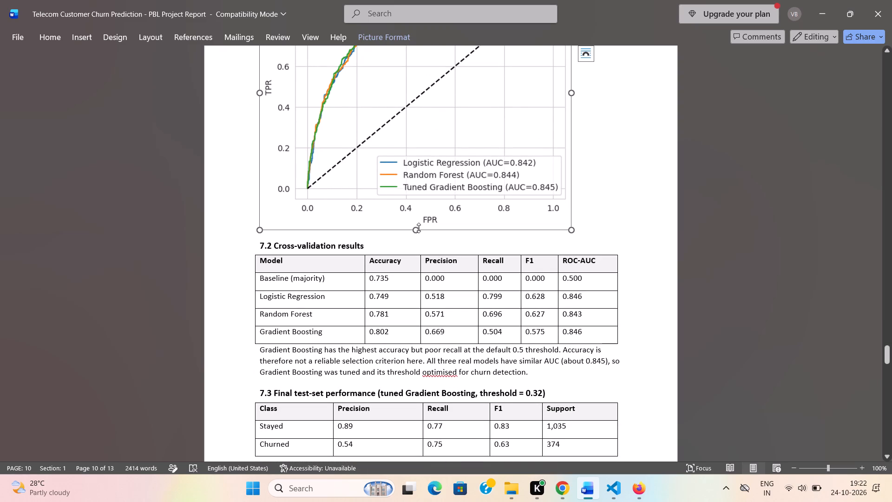
{"action": "left_click_drag", "start_coordinate": [418, 228], "coordinate": [431, 132]}
{"action": "scroll", "coordinate": [431, 132], "scroll_direction": "up", "scroll_amount": 2}
{"action": "scroll", "coordinate": [431, 132], "scroll_direction": "down", "scroll_amount": 2}
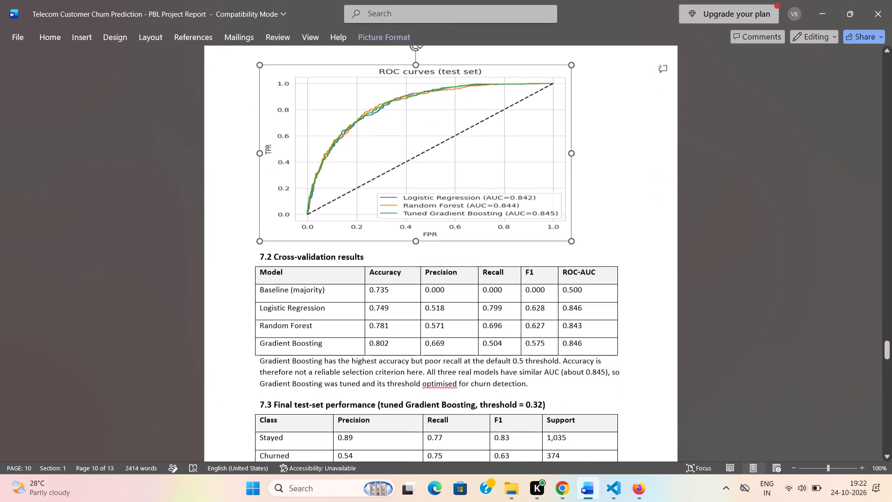
{"action": "left_click_drag", "start_coordinate": [417, 238], "coordinate": [421, 179]}
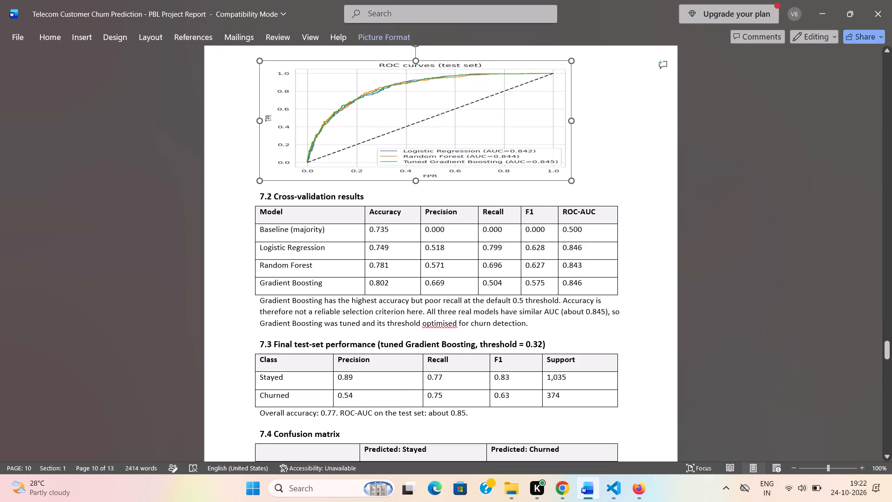
{"action": "left_click_drag", "start_coordinate": [421, 179], "coordinate": [422, 179]}
{"action": "scroll", "coordinate": [422, 179], "scroll_direction": "up", "scroll_amount": 1}
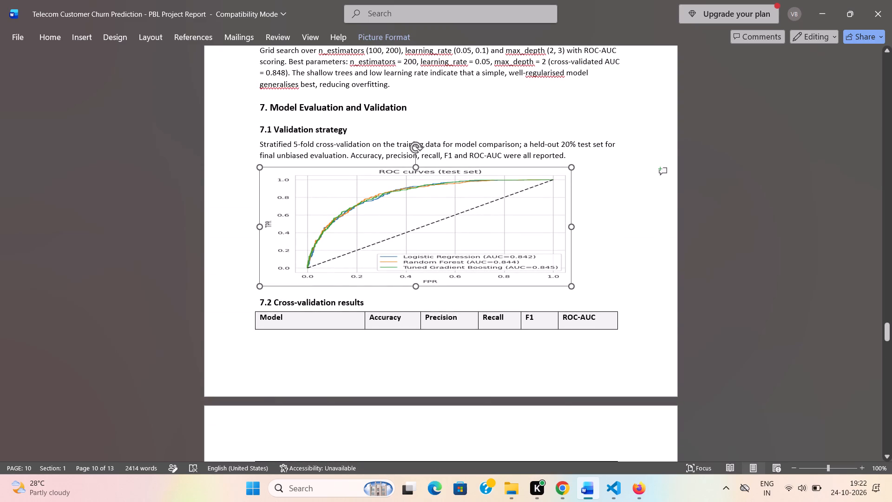
Insert an empty line between the ROC curves chart and the 7.2 Cross-validation results heading.
{"action": "left_click", "coordinate": [260, 301]}
{"action": "key", "text": "Return"}
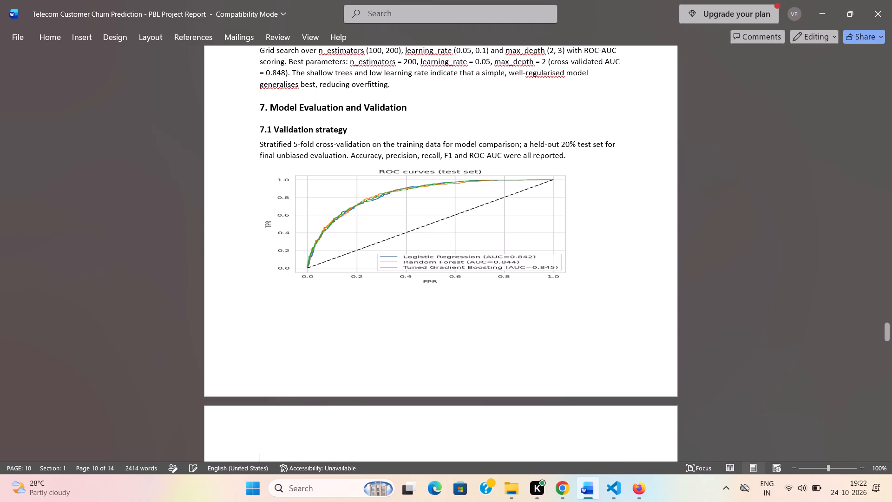
Make the ROC curves chart slightly taller and widen it to about the full text width.
{"action": "left_click", "coordinate": [428, 181]}
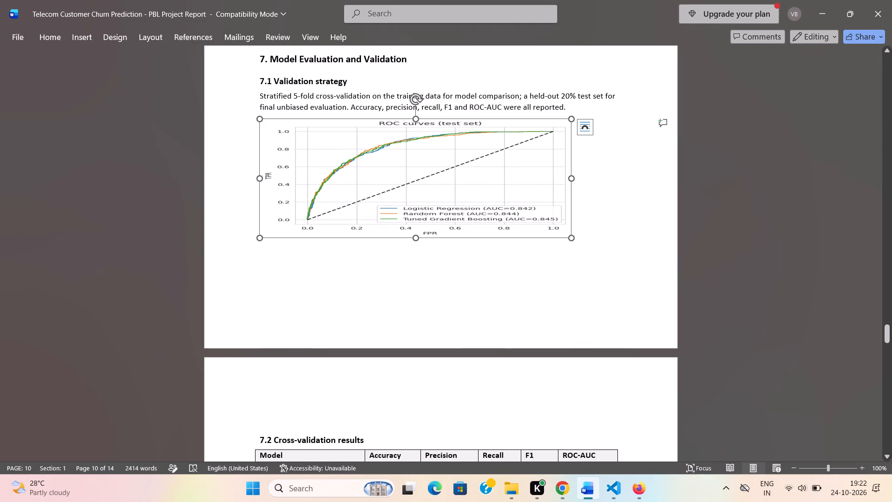
{"action": "left_click_drag", "start_coordinate": [416, 237], "coordinate": [416, 258]}
{"action": "left_click_drag", "start_coordinate": [571, 192], "coordinate": [614, 191]}
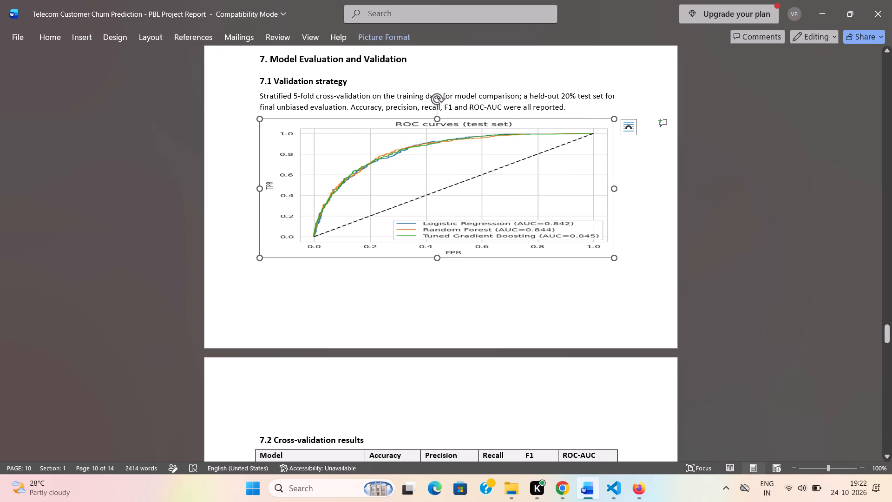
Start a caption reading "Figure 6" below the ROC curves chart.
{"action": "double_click", "coordinate": [346, 277]}
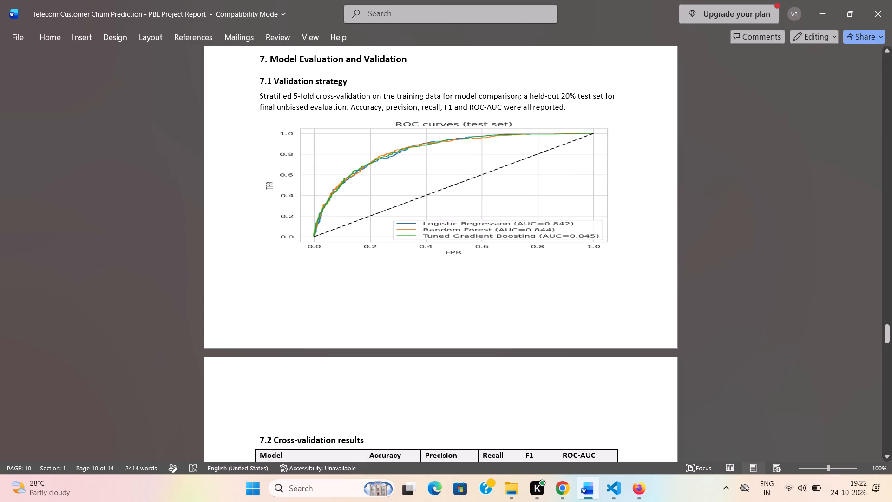
{"action": "key", "text": "f"}
{"action": "type", "text": "igure"}
{"action": "key", "text": "space"}
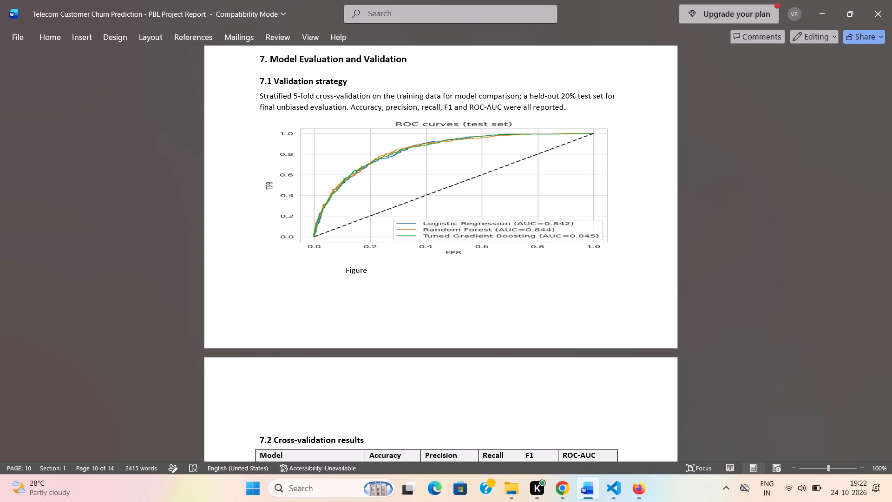
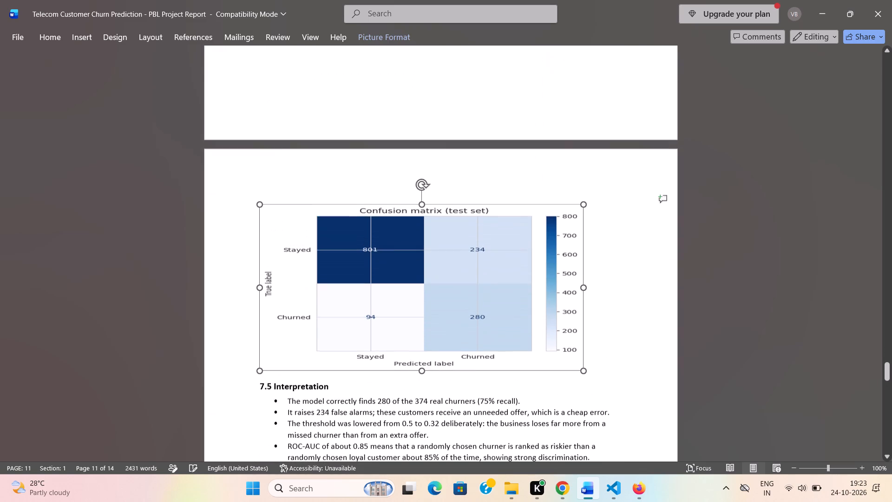
{"action": "scroll", "coordinate": [431, 87], "scroll_direction": "down", "scroll_amount": 2}
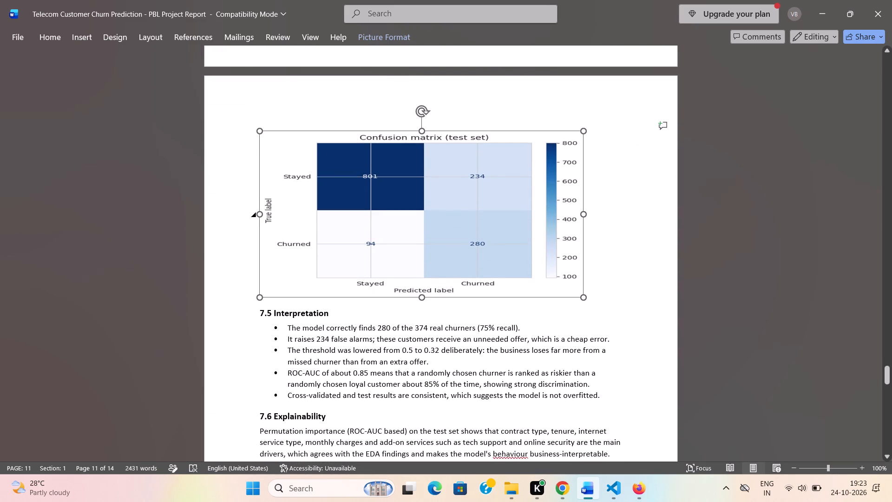
{"action": "left_click_drag", "start_coordinate": [422, 297], "coordinate": [429, 236]}
{"action": "scroll", "coordinate": [429, 236], "scroll_direction": "up", "scroll_amount": 1}
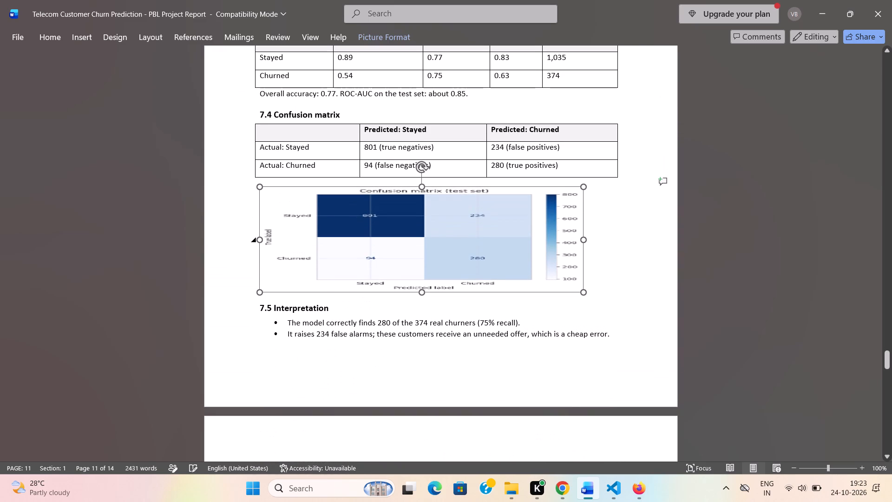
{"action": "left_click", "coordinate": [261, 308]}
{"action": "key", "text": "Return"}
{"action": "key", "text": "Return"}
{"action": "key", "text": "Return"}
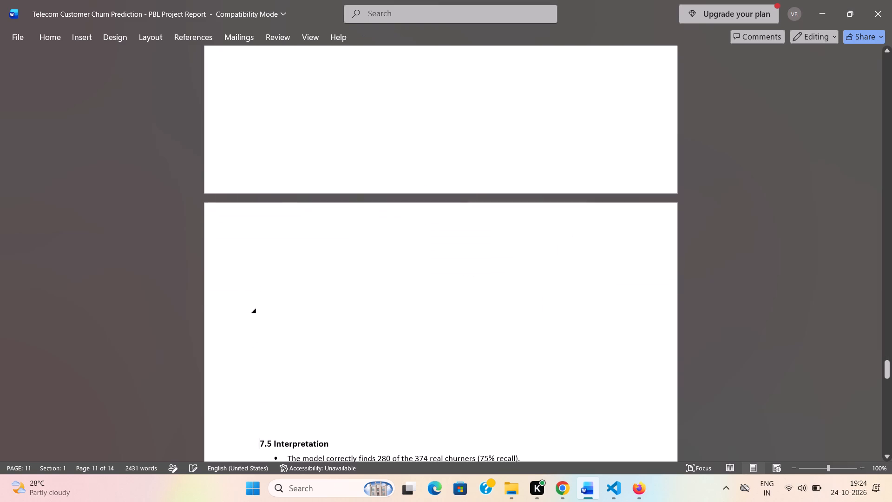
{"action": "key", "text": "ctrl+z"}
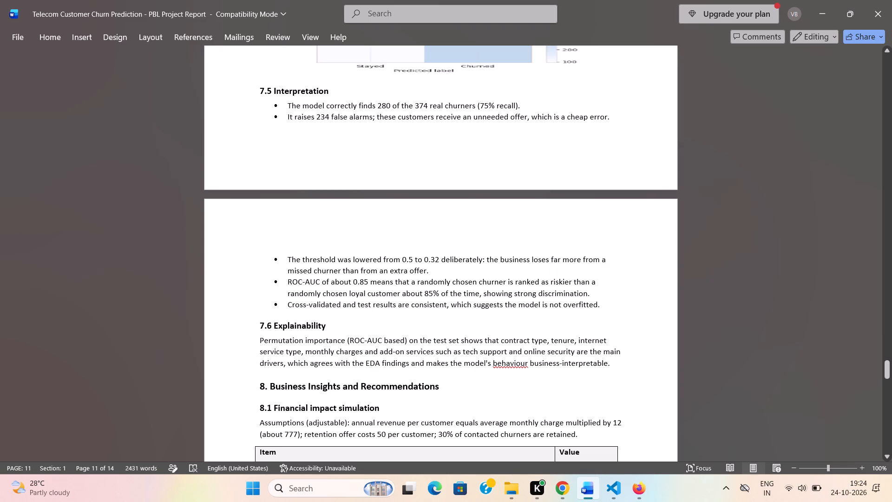
Insert one empty line between the confusion matrix chart and the 7.5 Interpretation heading.
{"action": "scroll", "coordinate": [277, 112], "scroll_direction": "up", "scroll_amount": 1}
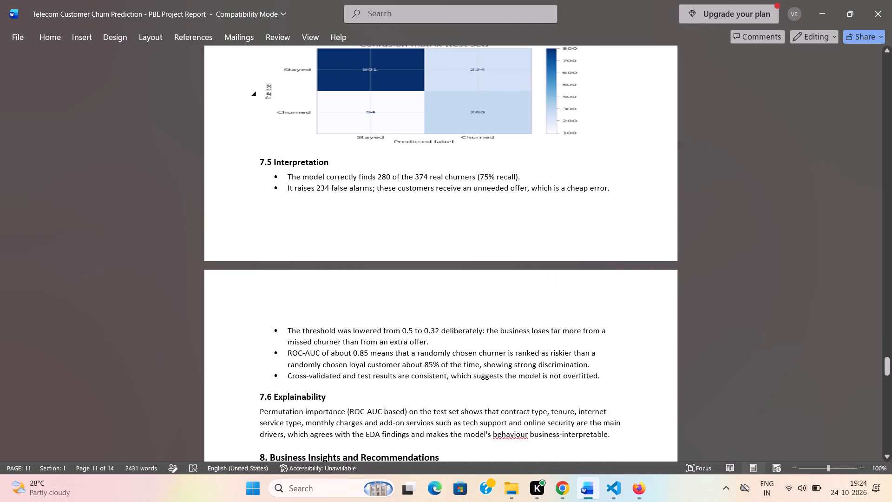
{"action": "key", "text": "Return"}
{"action": "key", "text": "Return"}
{"action": "key", "text": "BackSpace"}
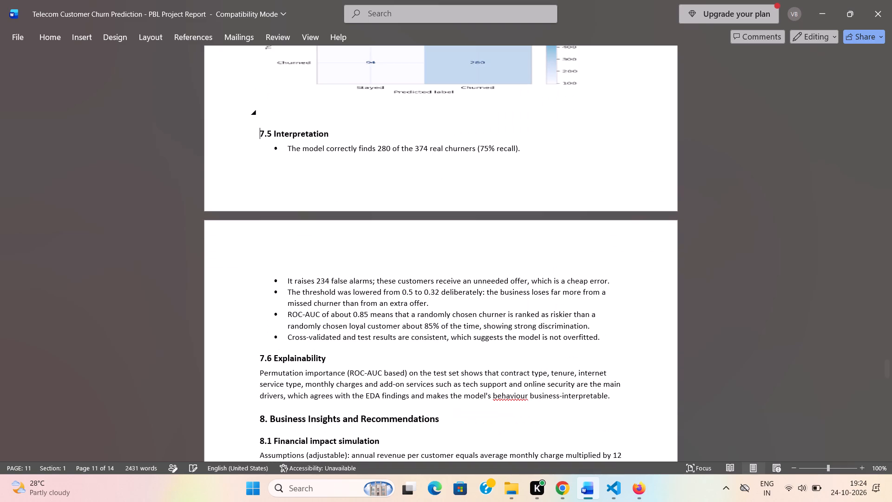
{"action": "left_click", "coordinate": [270, 113]}
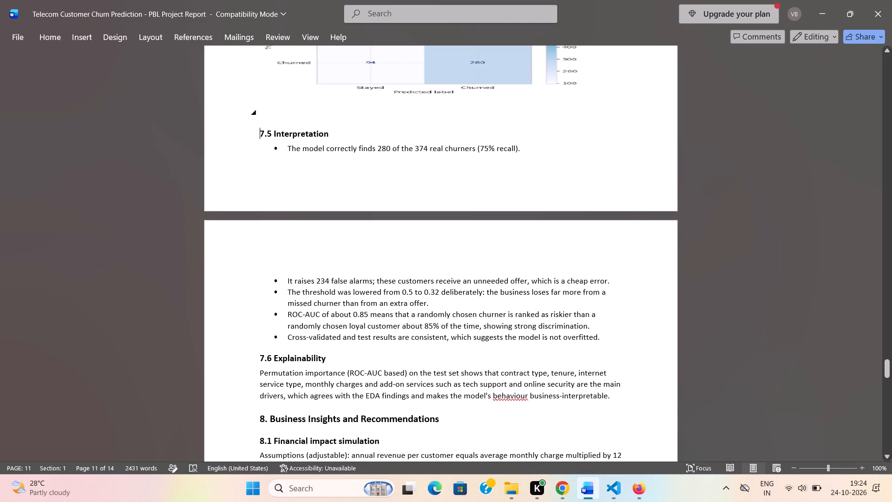
Adjust the confusion matrix chart's height so it ends up slightly taller, and check its placement relative to the 7.4 table.
{"action": "left_click", "coordinate": [438, 68]}
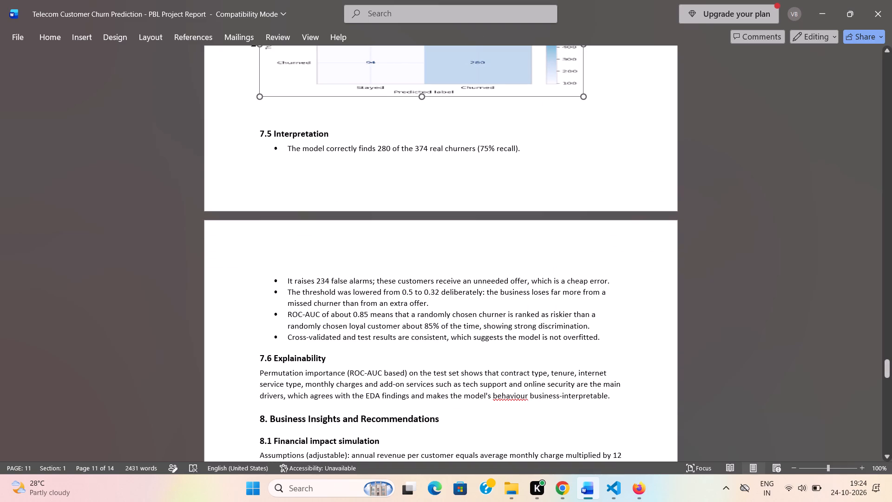
{"action": "left_click_drag", "start_coordinate": [420, 96], "coordinate": [422, 119]}
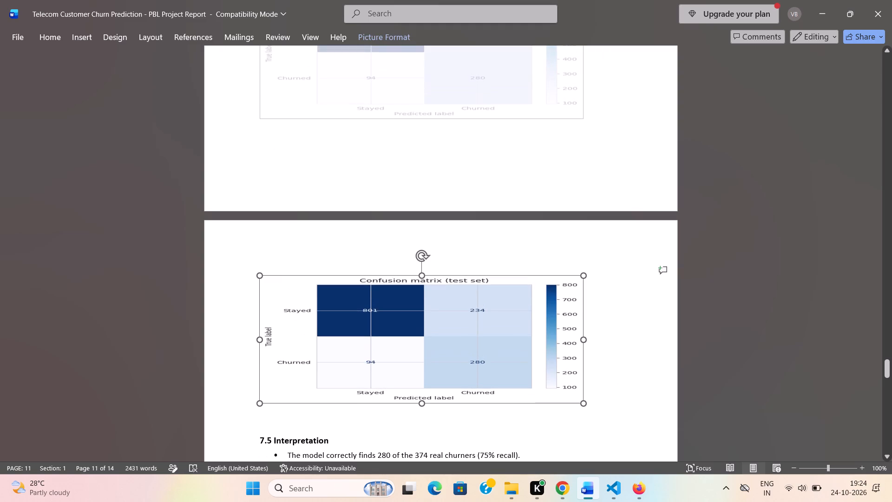
{"action": "left_click_drag", "start_coordinate": [422, 119], "coordinate": [425, 99]}
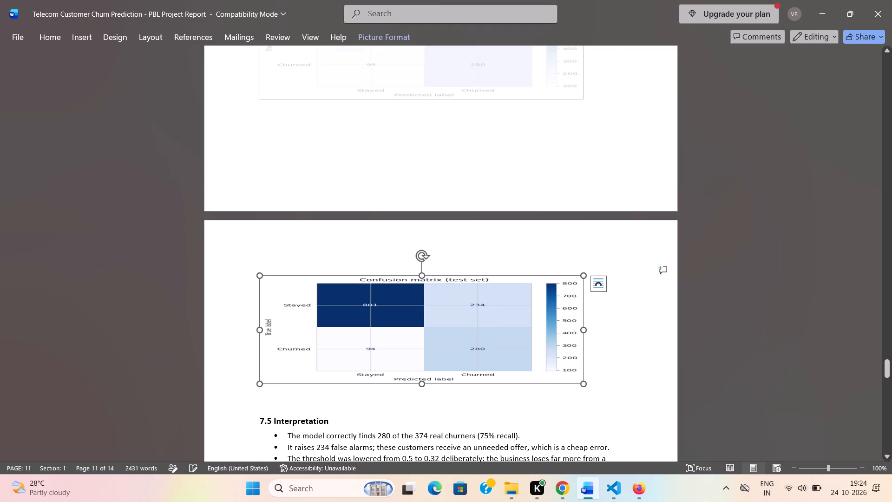
{"action": "scroll", "coordinate": [425, 99], "scroll_direction": "up", "scroll_amount": 3}
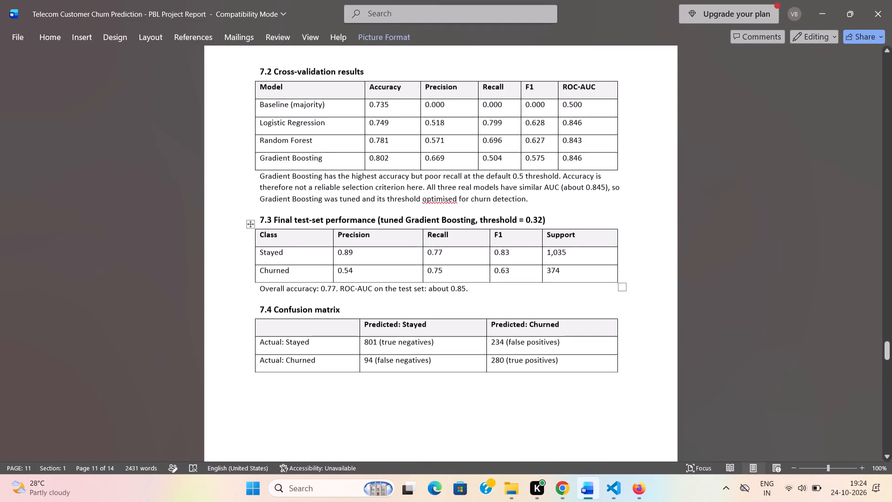
{"action": "scroll", "coordinate": [425, 99], "scroll_direction": "down", "scroll_amount": 2}
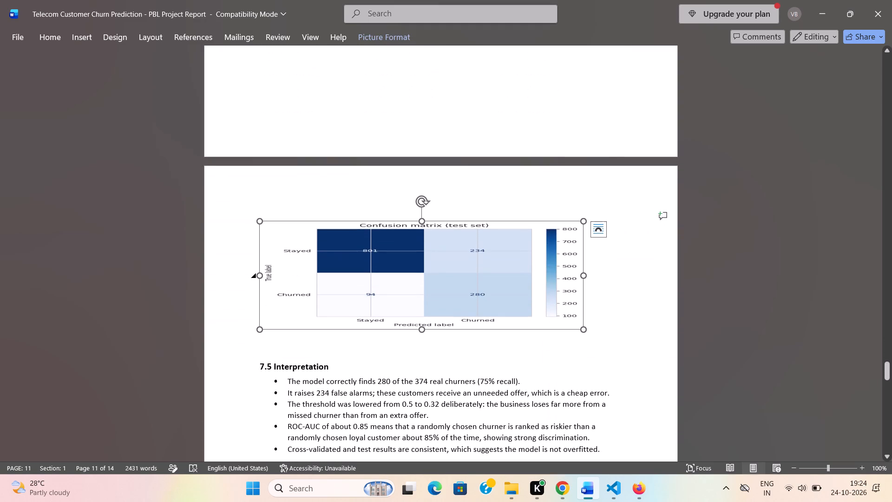
Add more empty line space between the confusion matrix chart and the 7.5 Interpretation heading.
{"action": "left_click", "coordinate": [262, 354]}
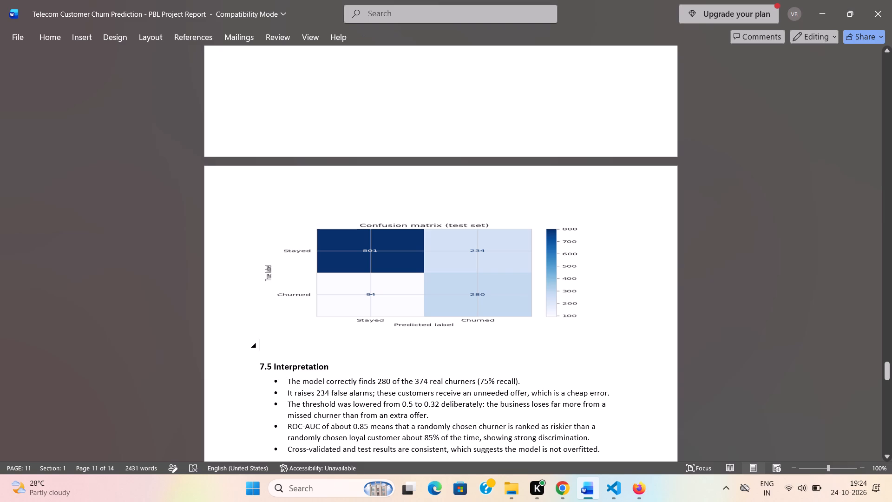
{"action": "double_click", "coordinate": [262, 354]}
{"action": "key", "text": "Return"}
{"action": "key", "text": "Return"}
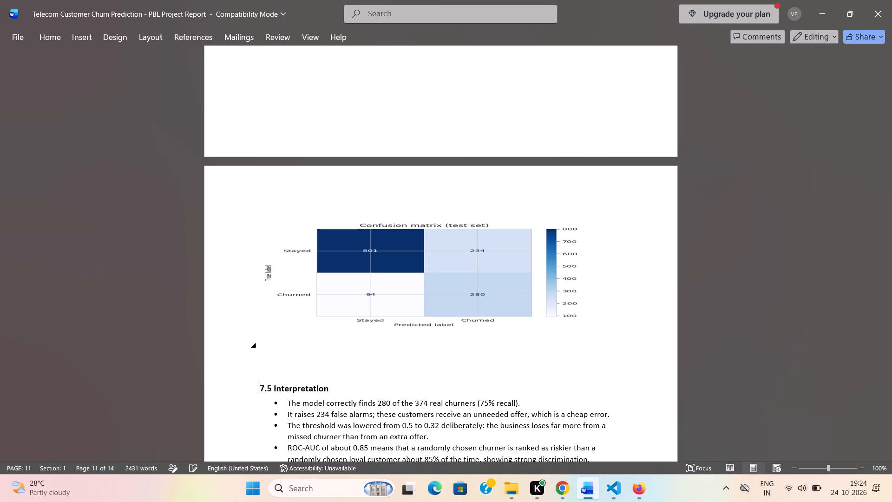
Reduce the confusion matrix chart's height so it sits directly below the 7.4 table on the same page.
{"action": "left_click", "coordinate": [413, 280]}
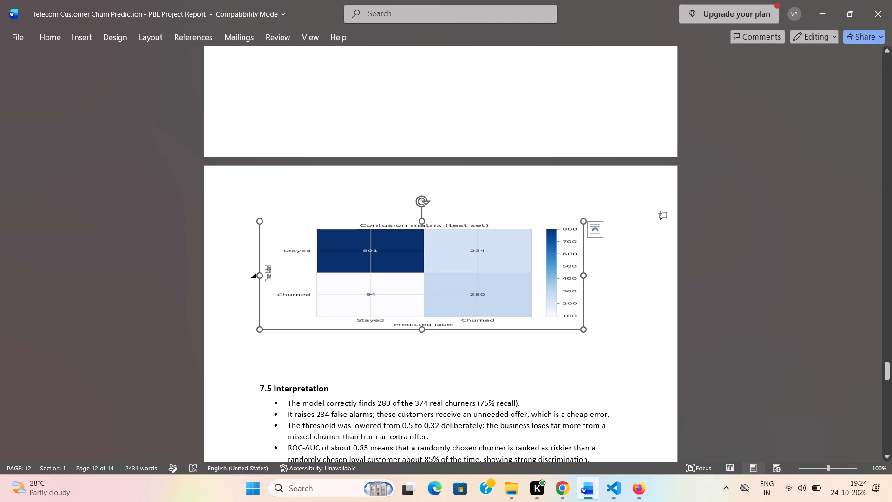
{"action": "left_click_drag", "start_coordinate": [421, 328], "coordinate": [441, 256]}
{"action": "scroll", "coordinate": [441, 256], "scroll_direction": "up", "scroll_amount": 1}
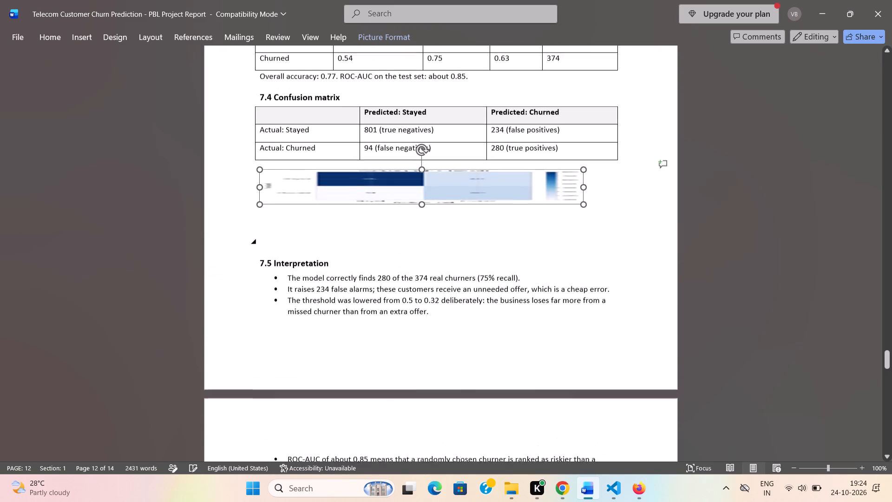
{"action": "scroll", "coordinate": [441, 256], "scroll_direction": "up", "scroll_amount": 1}
{"action": "left_click_drag", "start_coordinate": [420, 232], "coordinate": [421, 302]}
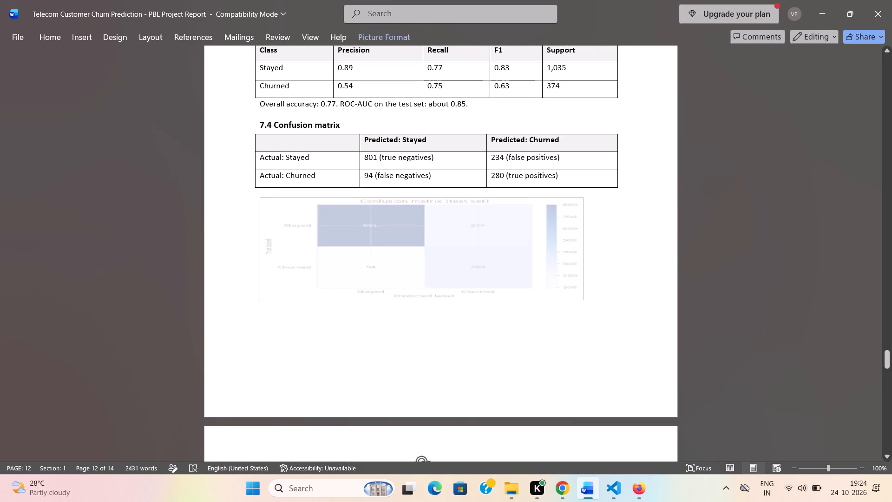
{"action": "left_click_drag", "start_coordinate": [421, 302], "coordinate": [423, 282]}
{"action": "left_click", "coordinate": [389, 297]}
{"action": "double_click", "coordinate": [373, 297]}
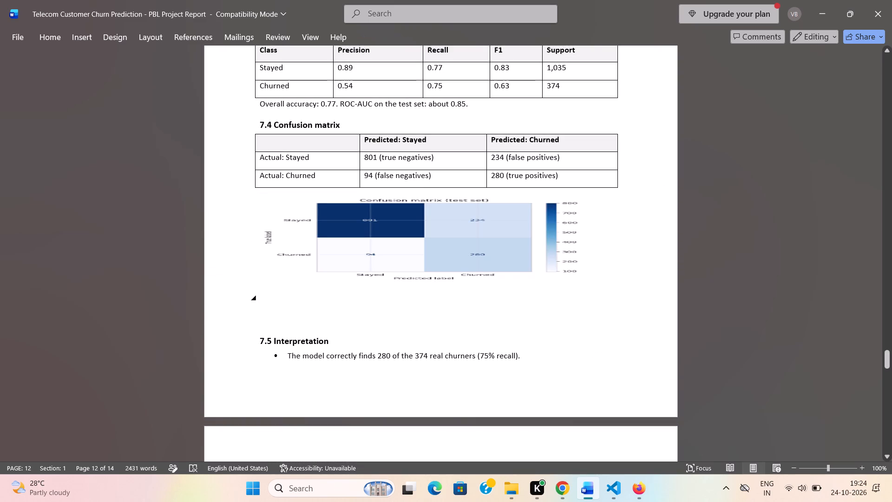
Delete the empty line above the 7.2 Cross-validation results heading.
{"action": "scroll", "coordinate": [373, 297], "scroll_direction": "up", "scroll_amount": 6}
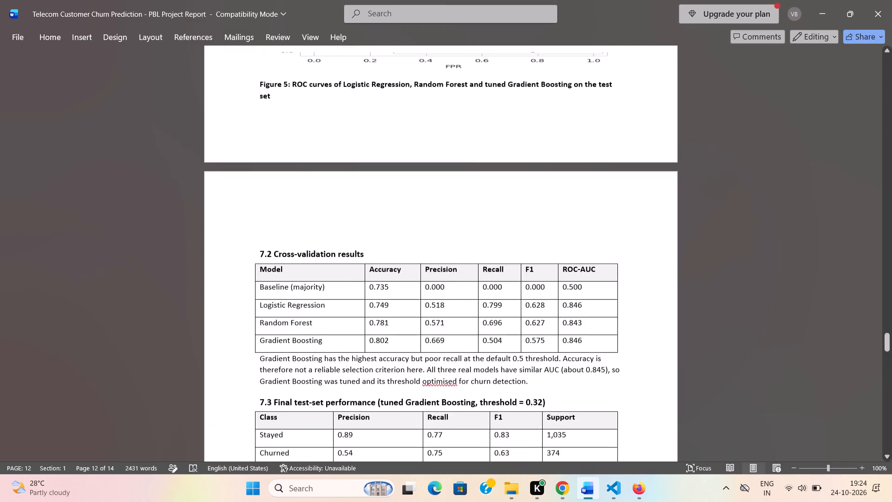
{"action": "scroll", "coordinate": [373, 297], "scroll_direction": "up", "scroll_amount": 1}
{"action": "left_click", "coordinate": [268, 249]}
{"action": "left_click_drag", "start_coordinate": [268, 249], "coordinate": [275, 253]}
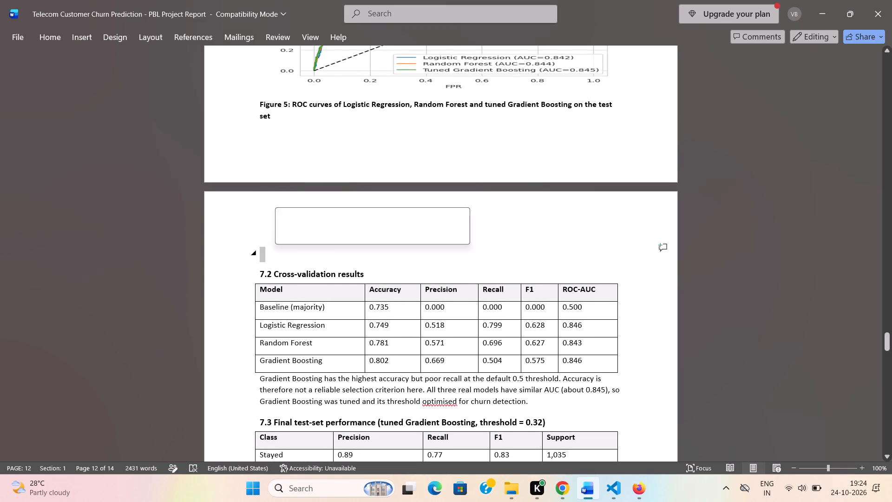
{"action": "key", "text": "BackSpace"}
{"action": "left_click_drag", "start_coordinate": [255, 239], "coordinate": [263, 238]}
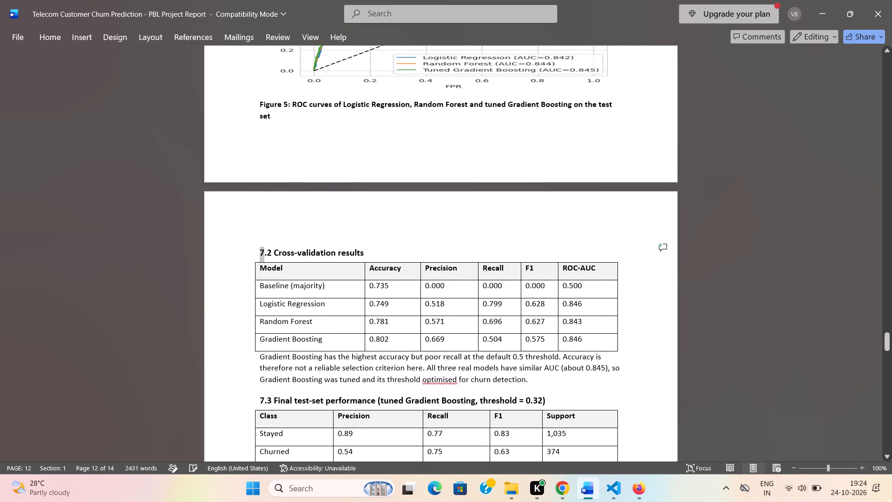
Increase the confusion matrix chart's height moderately while keeping it on the same page as the 7.4 table.
{"action": "scroll", "coordinate": [248, 267], "scroll_direction": "down", "scroll_amount": 8}
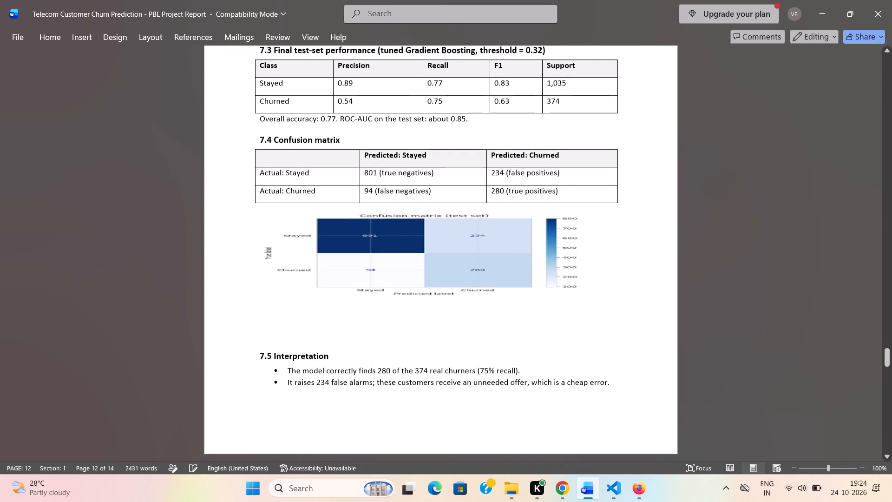
{"action": "left_click", "coordinate": [386, 265]}
{"action": "left_click", "coordinate": [424, 297]}
{"action": "left_click", "coordinate": [424, 297]}
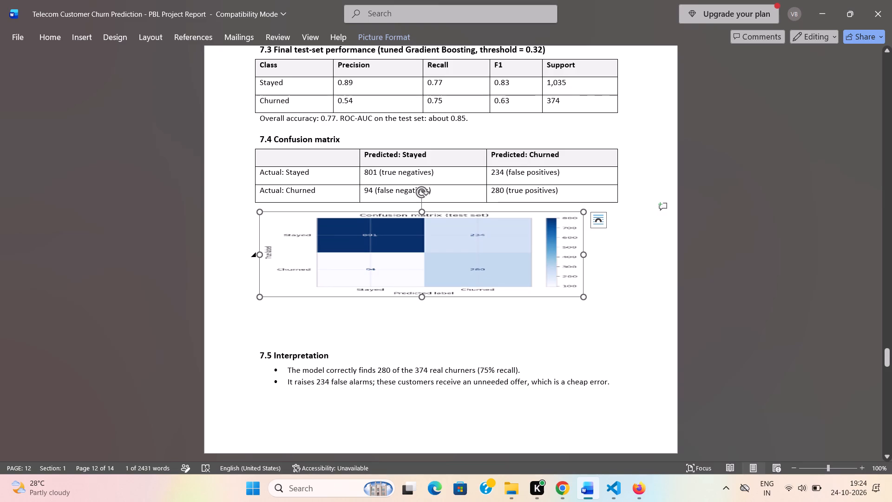
{"action": "left_click_drag", "start_coordinate": [424, 297], "coordinate": [429, 326]}
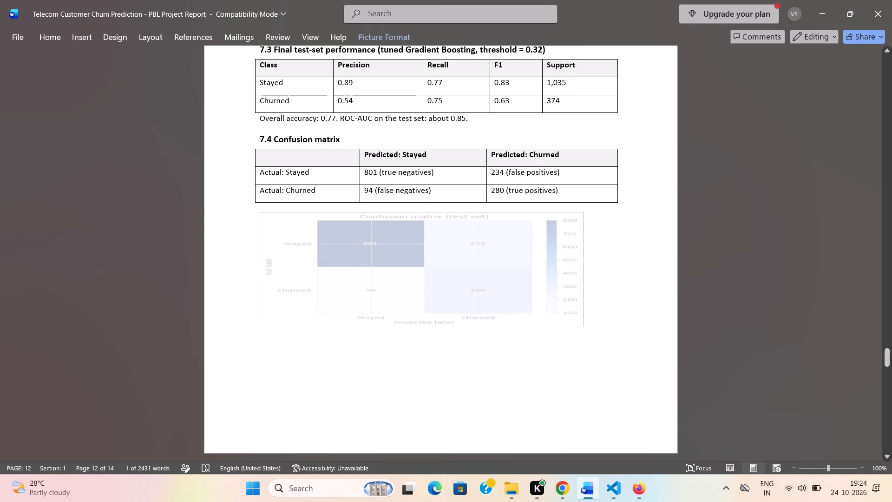
{"action": "left_click_drag", "start_coordinate": [429, 326], "coordinate": [430, 318]}
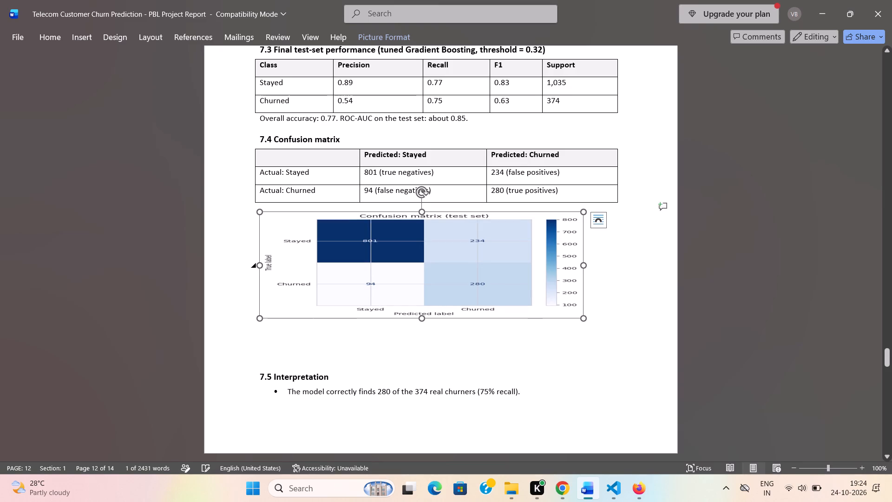
Insert an empty line just above the 7.5 Interpretation heading.
{"action": "left_click", "coordinate": [276, 358]}
{"action": "key", "text": "Return"}
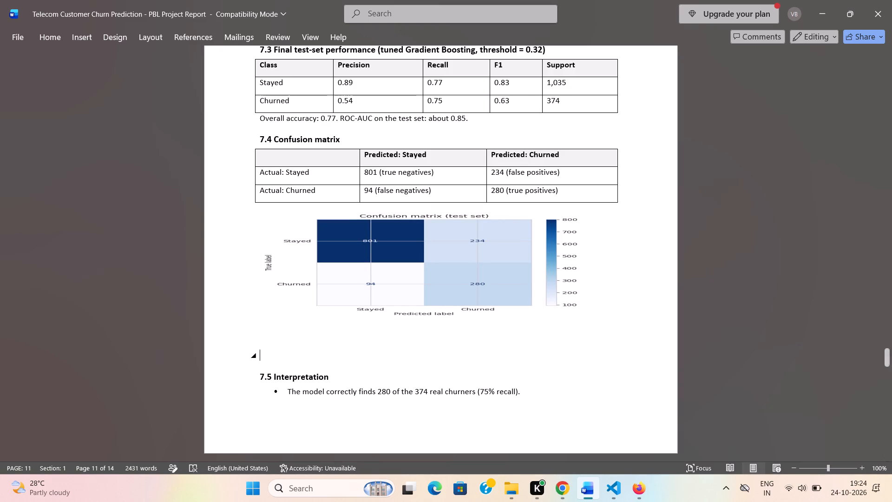
Review the layout and spacing from Section 7 back through Sections 6, 5 and 4 to the Figure 4 correlation heatmap.
{"action": "scroll", "coordinate": [276, 358], "scroll_direction": "up", "scroll_amount": 5}
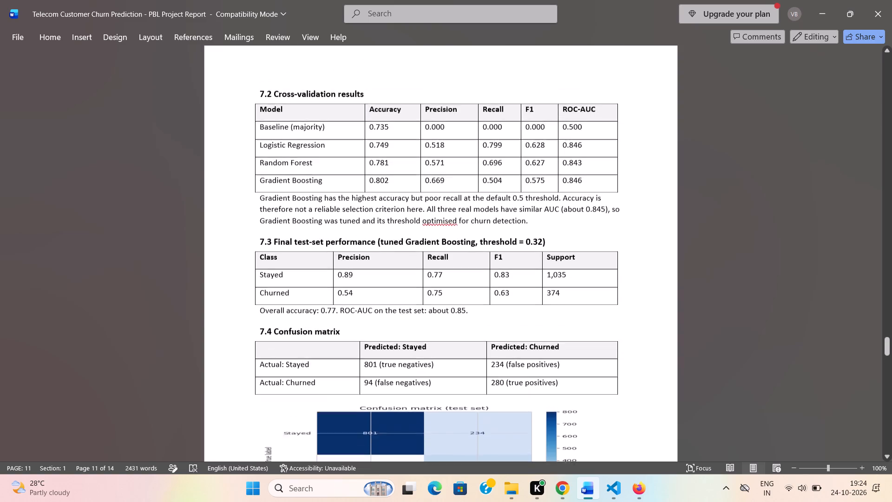
{"action": "scroll", "coordinate": [276, 358], "scroll_direction": "up", "scroll_amount": 6}
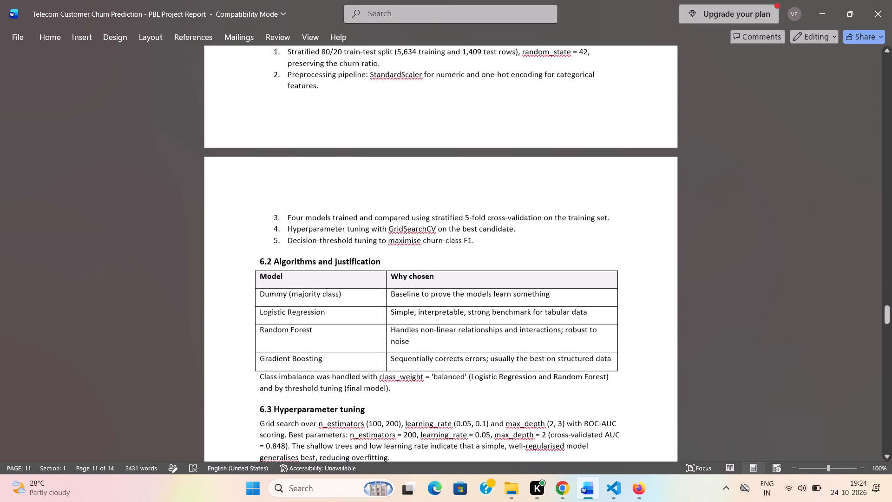
{"action": "scroll", "coordinate": [276, 358], "scroll_direction": "down", "scroll_amount": 3}
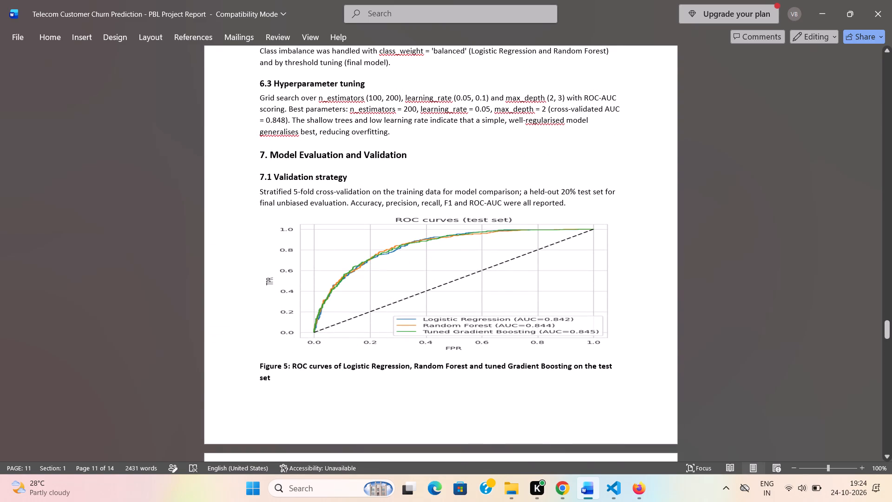
{"action": "left_click", "coordinate": [262, 170]}
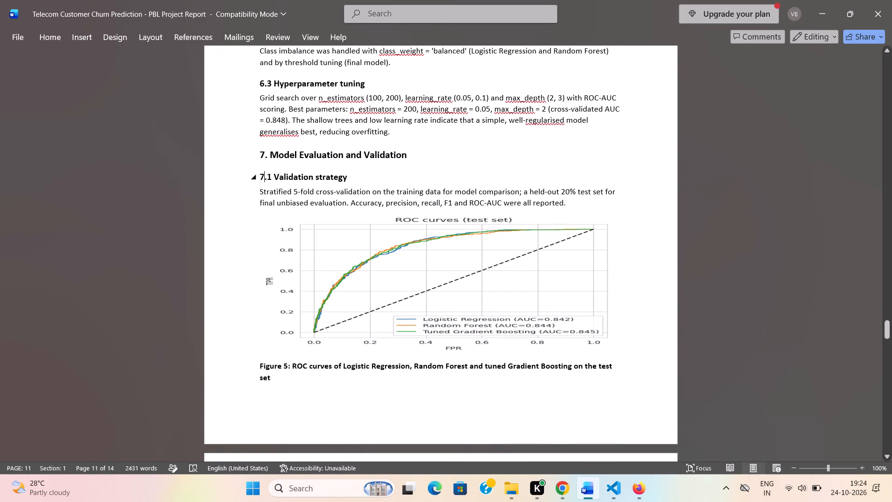
{"action": "left_click_drag", "start_coordinate": [259, 167], "coordinate": [264, 167]}
{"action": "left_click", "coordinate": [264, 167]}
{"action": "scroll", "coordinate": [264, 167], "scroll_direction": "down", "scroll_amount": 3}
{"action": "scroll", "coordinate": [264, 167], "scroll_direction": "up", "scroll_amount": 1}
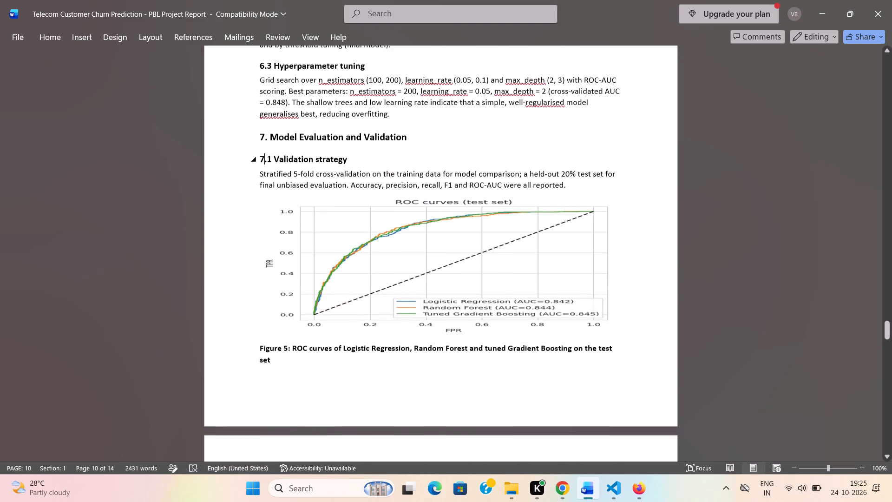
{"action": "scroll", "coordinate": [264, 167], "scroll_direction": "up", "scroll_amount": 9}
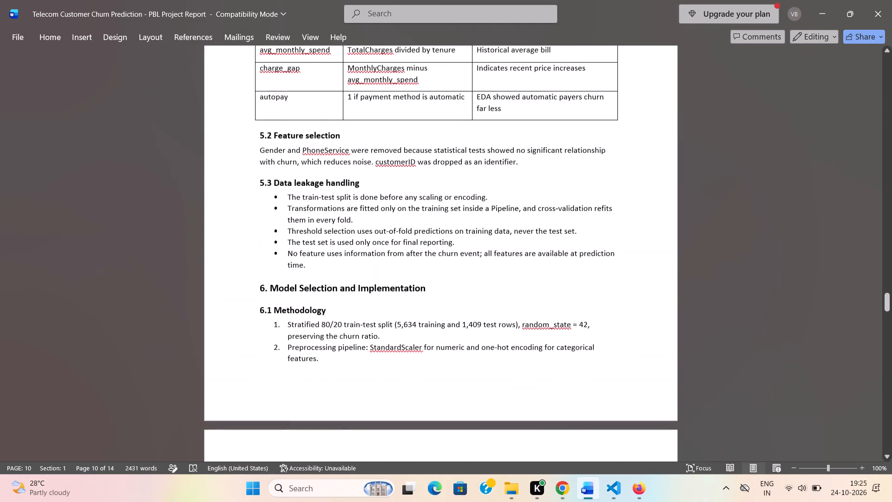
{"action": "scroll", "coordinate": [264, 167], "scroll_direction": "up", "scroll_amount": 4}
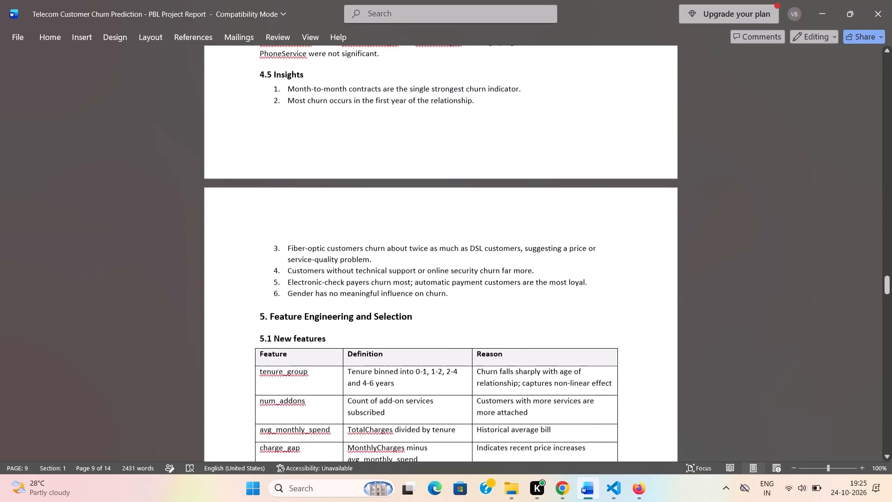
{"action": "scroll", "coordinate": [264, 167], "scroll_direction": "up", "scroll_amount": 5}
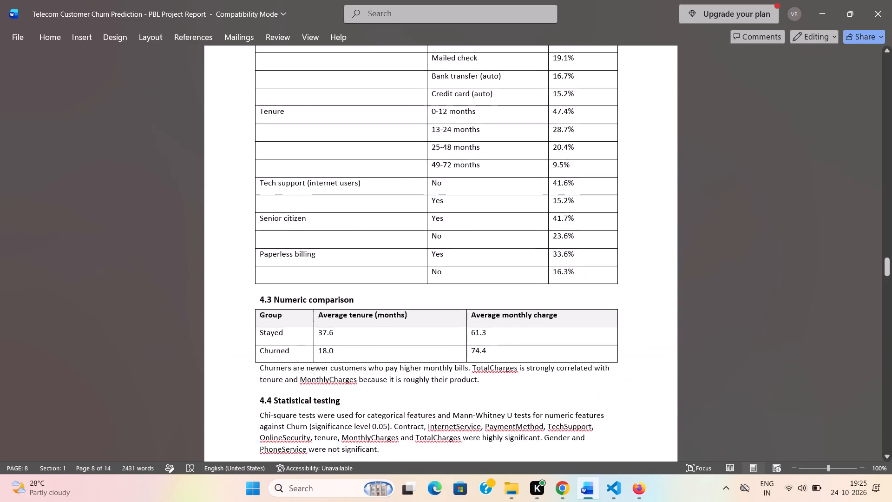
{"action": "scroll", "coordinate": [264, 167], "scroll_direction": "up", "scroll_amount": 5}
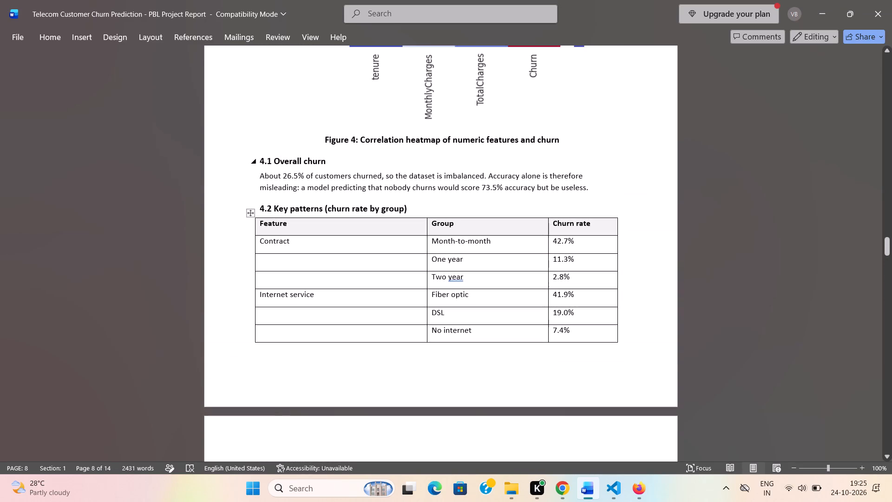
{"action": "scroll", "coordinate": [264, 167], "scroll_direction": "up", "scroll_amount": 2}
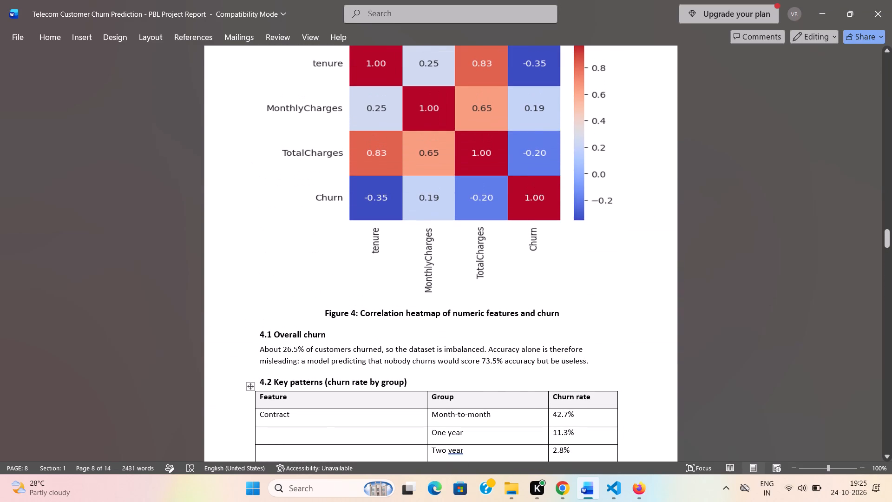
{"action": "scroll", "coordinate": [264, 167], "scroll_direction": "down", "scroll_amount": 2}
{"action": "scroll", "coordinate": [264, 167], "scroll_direction": "up", "scroll_amount": 3}
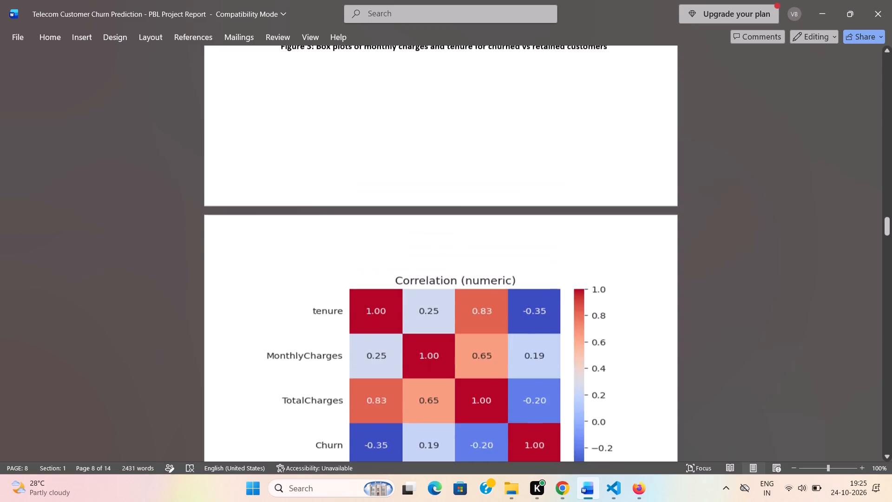
{"action": "scroll", "coordinate": [264, 167], "scroll_direction": "up", "scroll_amount": 5}
Review the page layout and spacing from the Figure 4 heatmap through Sections 4, 5 and 6 to the 7.4 confusion matrix.
{"action": "scroll", "coordinate": [264, 167], "scroll_direction": "down", "scroll_amount": 10}
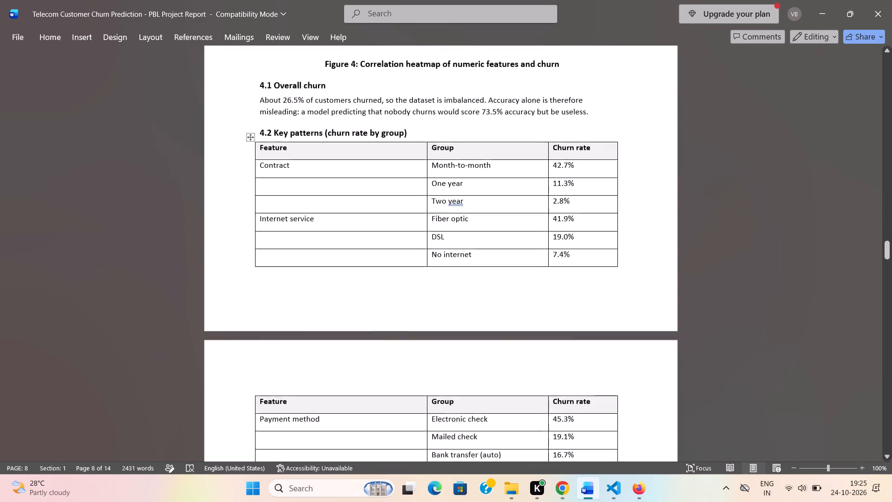
{"action": "scroll", "coordinate": [264, 167], "scroll_direction": "down", "scroll_amount": 6}
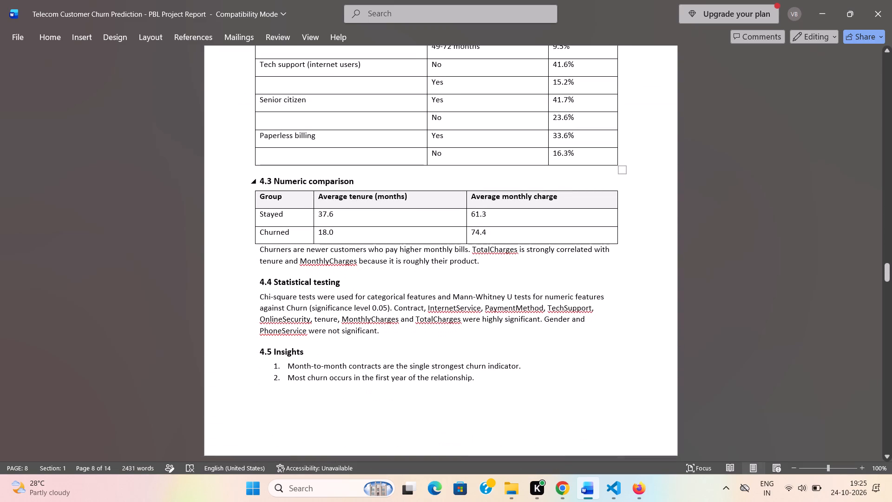
{"action": "left_click", "coordinate": [278, 165]}
{"action": "left_click_drag", "start_coordinate": [278, 165], "coordinate": [280, 149]}
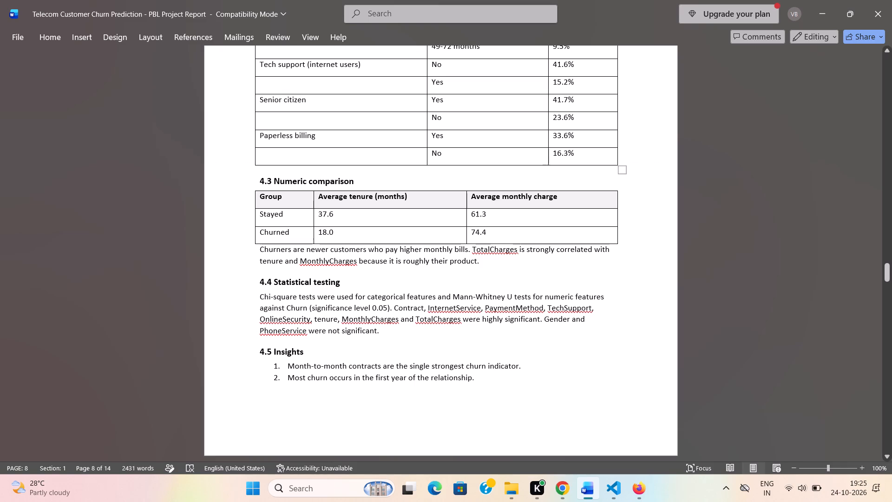
{"action": "scroll", "coordinate": [280, 149], "scroll_direction": "down", "scroll_amount": 2}
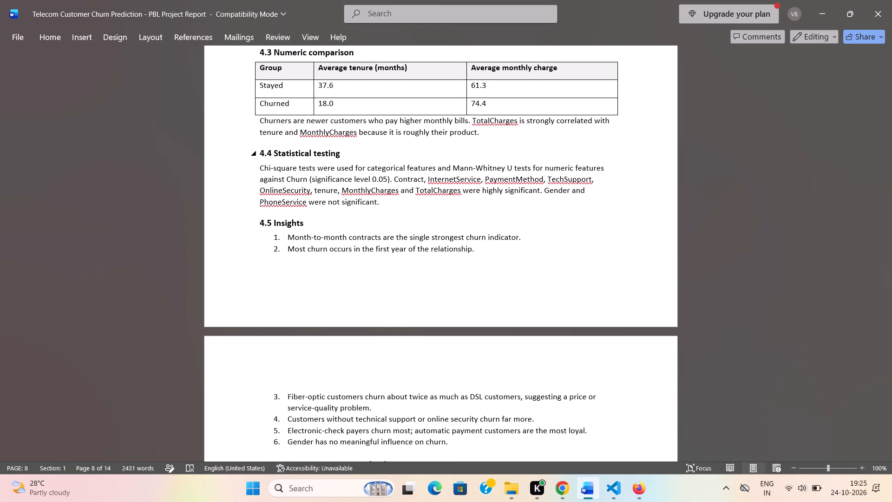
{"action": "scroll", "coordinate": [280, 149], "scroll_direction": "down", "scroll_amount": 1}
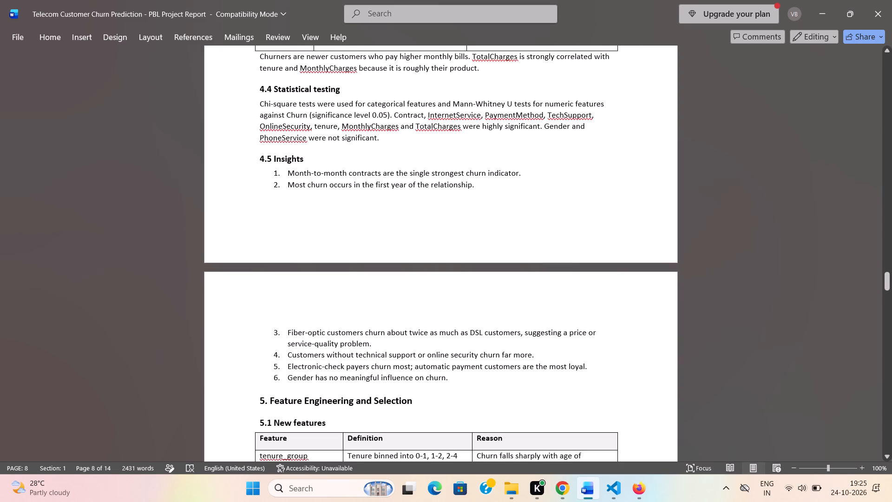
{"action": "left_click", "coordinate": [283, 313]}
{"action": "left_click_drag", "start_coordinate": [283, 313], "coordinate": [270, 306]}
{"action": "left_click", "coordinate": [270, 306]}
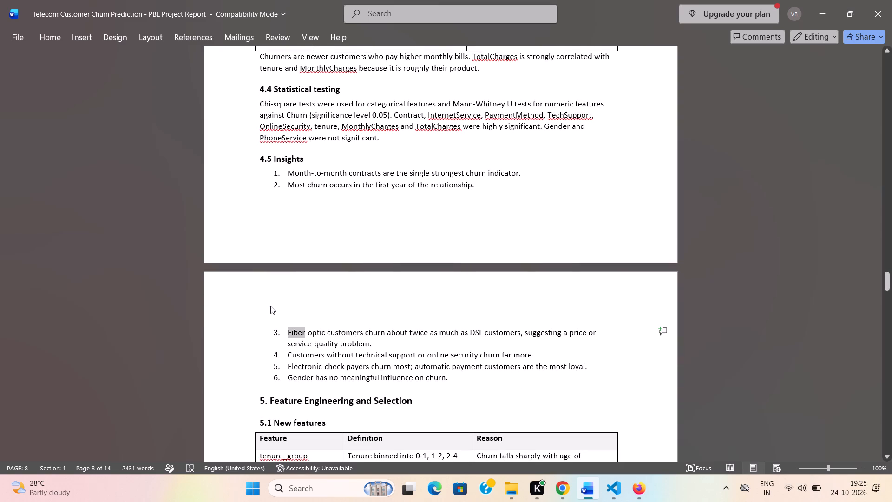
{"action": "left_click", "coordinate": [274, 310]}
{"action": "left_click", "coordinate": [274, 310]}
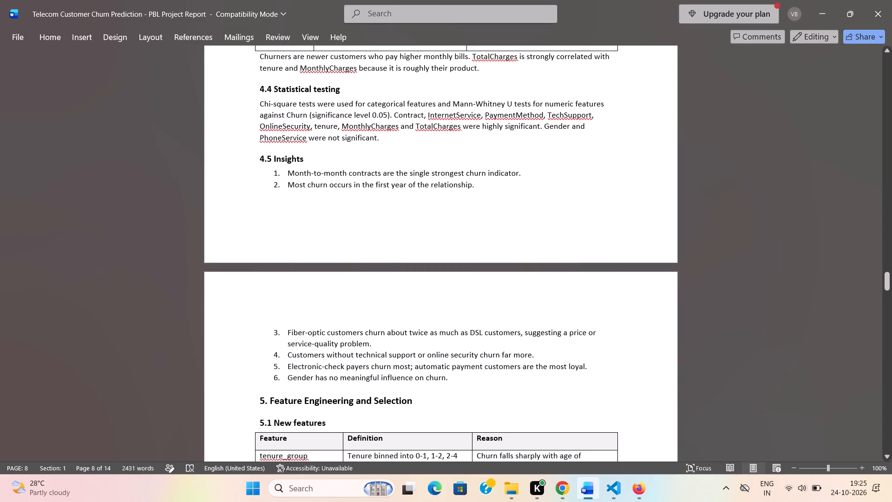
{"action": "left_click_drag", "start_coordinate": [274, 310], "coordinate": [285, 310]}
{"action": "left_click", "coordinate": [285, 310]}
{"action": "scroll", "coordinate": [285, 310], "scroll_direction": "down", "scroll_amount": 3}
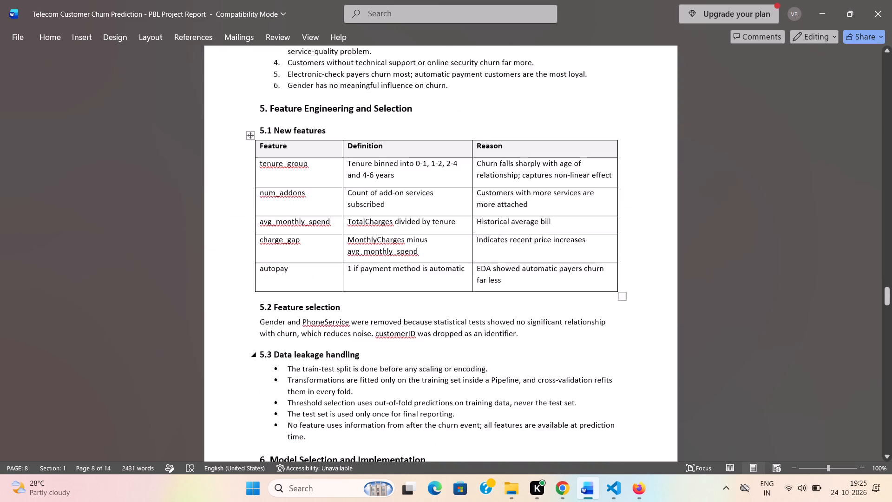
{"action": "scroll", "coordinate": [285, 310], "scroll_direction": "down", "scroll_amount": 3}
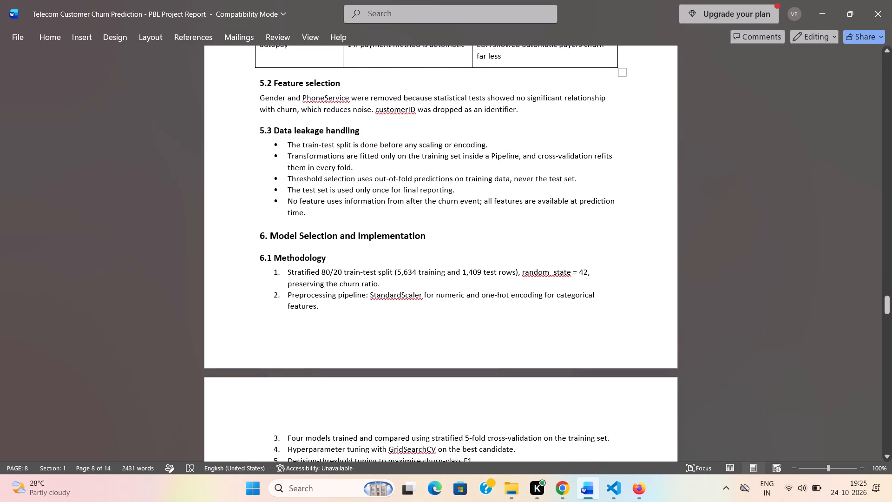
{"action": "scroll", "coordinate": [285, 310], "scroll_direction": "down", "scroll_amount": 5}
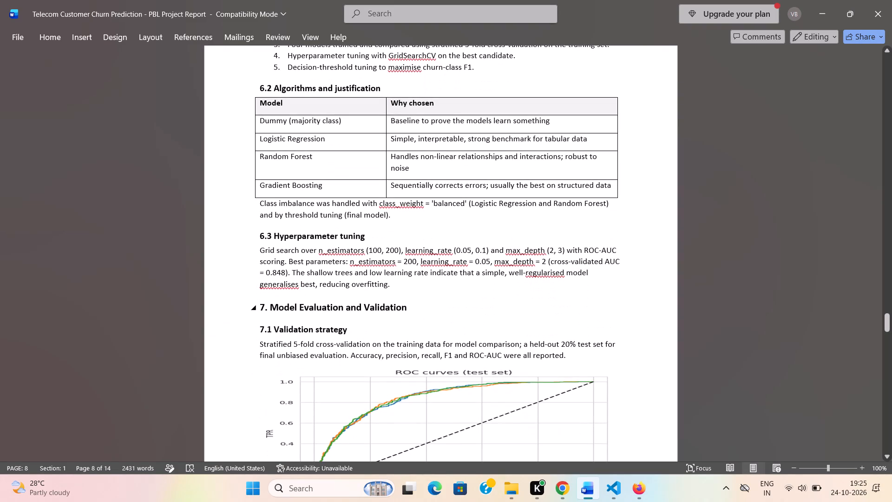
{"action": "scroll", "coordinate": [285, 310], "scroll_direction": "down", "scroll_amount": 5}
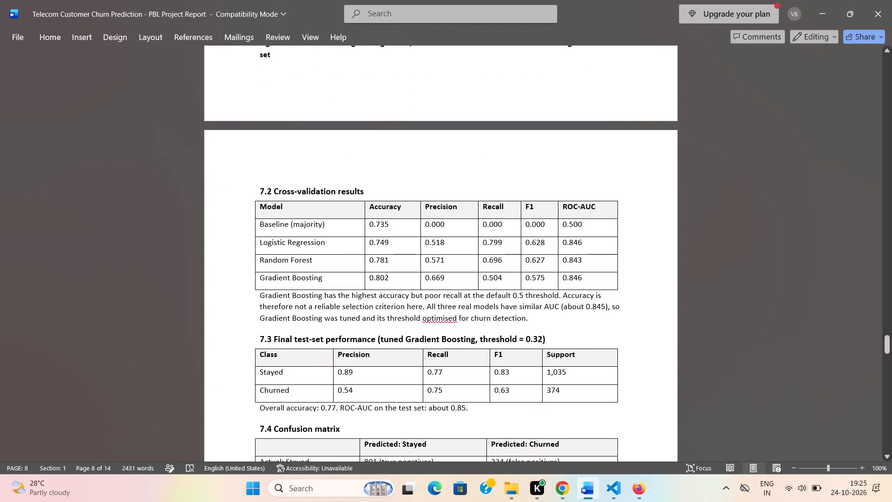
{"action": "scroll", "coordinate": [285, 310], "scroll_direction": "down", "scroll_amount": 5}
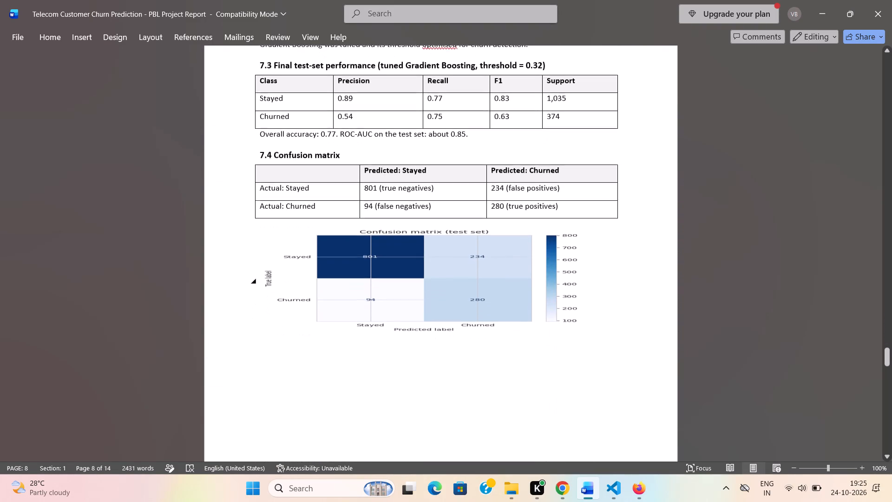
Start an indented caption line reading "Figure 6:" below the confusion matrix chart, leaving an empty line above it.
{"action": "left_click", "coordinate": [328, 346]}
{"action": "left_click", "coordinate": [344, 357]}
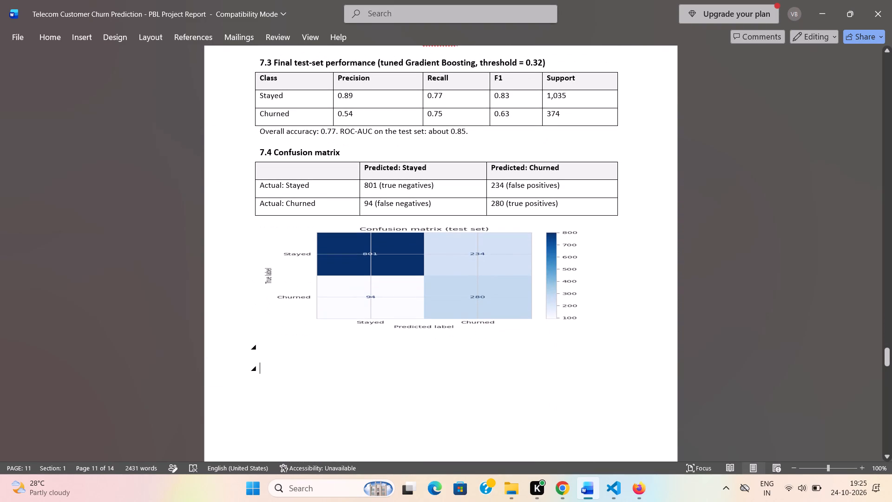
{"action": "key", "text": "space"}
{"action": "key", "text": "space"}
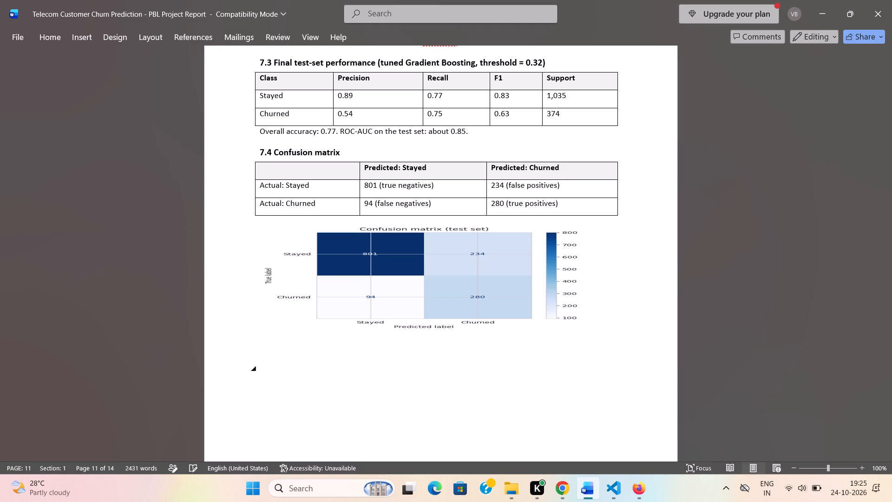
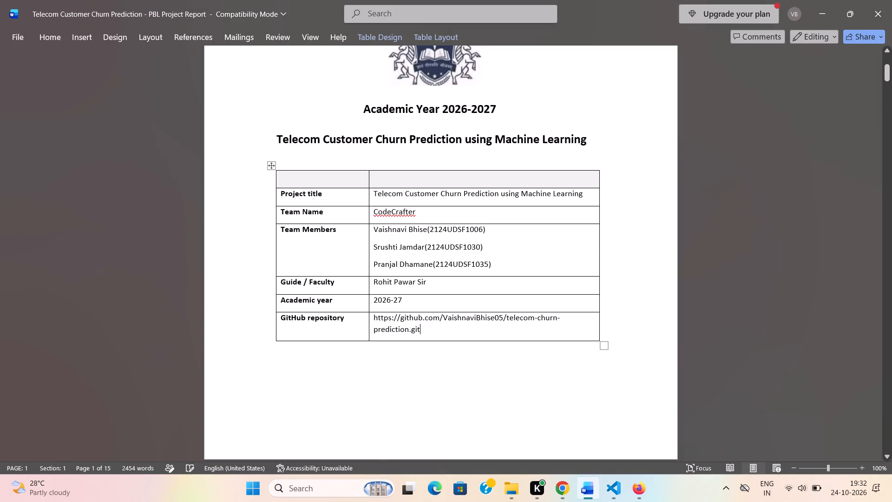
Turn the pasted GitHub repository URL into a clickable hyperlink to the same address.
{"action": "left_click_drag", "start_coordinate": [423, 330], "coordinate": [378, 319]}
{"action": "right_click", "coordinate": [378, 319]}
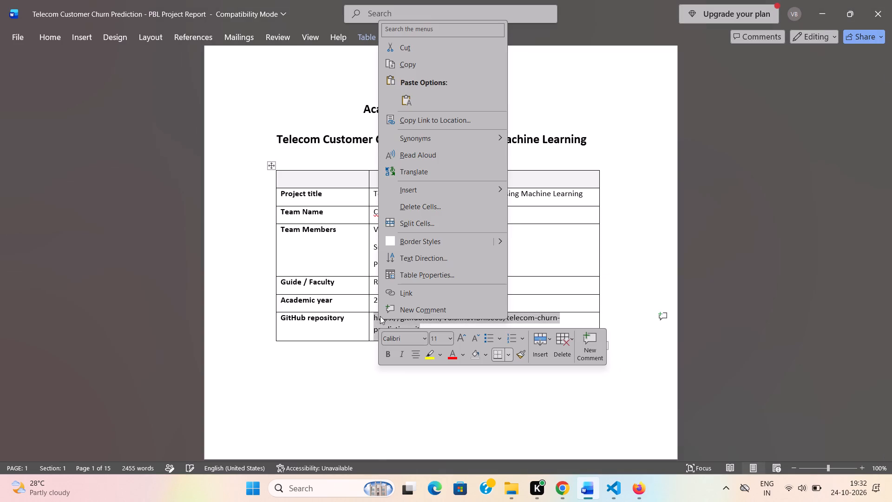
{"action": "left_click", "coordinate": [413, 292]}
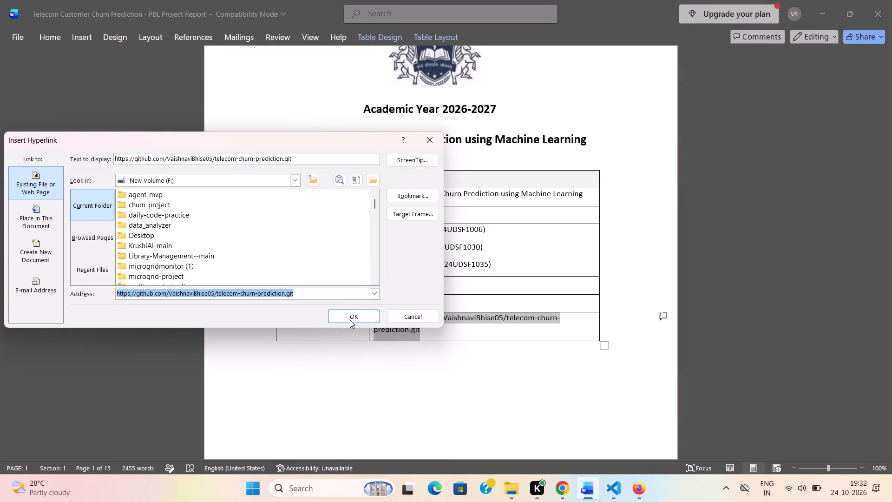
{"action": "left_click", "coordinate": [350, 320]}
{"action": "left_click", "coordinate": [423, 357]}
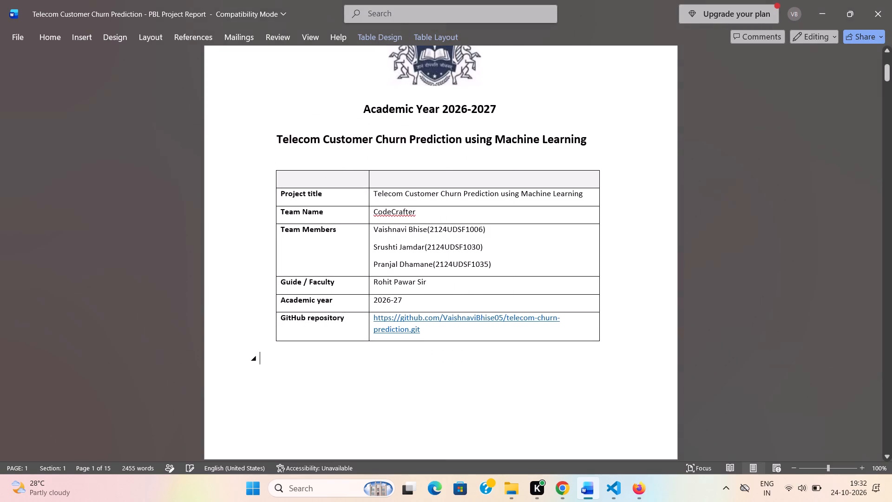
Look through the report's pages to check the cover page, tables and section layout.
{"action": "scroll", "coordinate": [423, 357], "scroll_direction": "up", "scroll_amount": 4}
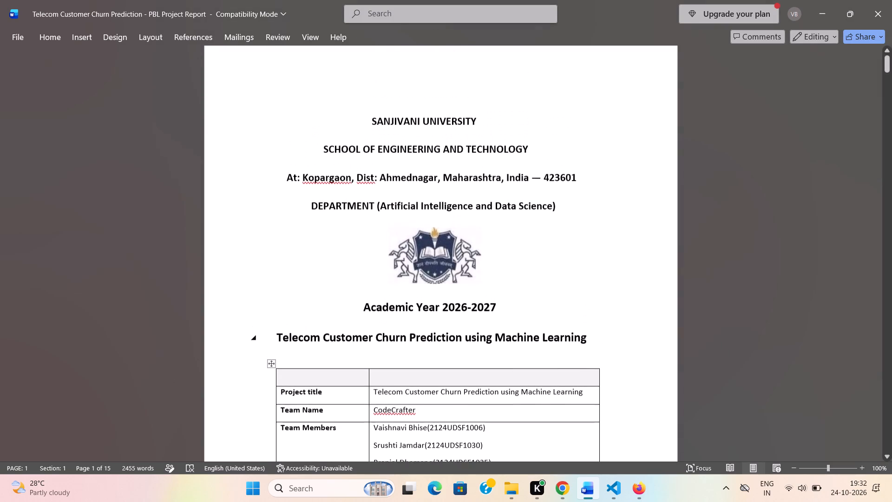
{"action": "scroll", "coordinate": [423, 357], "scroll_direction": "up", "scroll_amount": 1}
{"action": "scroll", "coordinate": [423, 357], "scroll_direction": "down", "scroll_amount": 20}
{"action": "scroll", "coordinate": [423, 357], "scroll_direction": "down", "scroll_amount": 20}
{"action": "scroll", "coordinate": [423, 357], "scroll_direction": "down", "scroll_amount": 20}
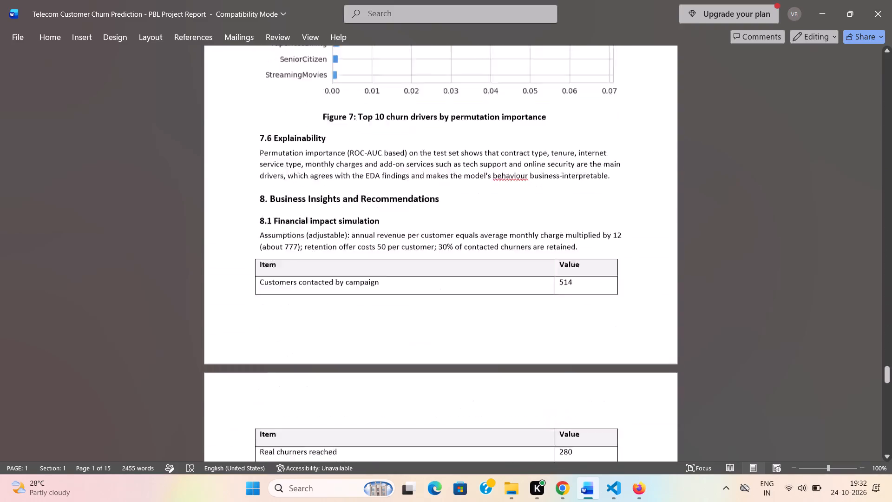
{"action": "scroll", "coordinate": [423, 357], "scroll_direction": "down", "scroll_amount": 20}
{"action": "scroll", "coordinate": [423, 357], "scroll_direction": "down", "scroll_amount": 1}
{"action": "scroll", "coordinate": [423, 357], "scroll_direction": "up", "scroll_amount": 20}
{"action": "scroll", "coordinate": [423, 357], "scroll_direction": "up", "scroll_amount": 20}
{"action": "scroll", "coordinate": [423, 357], "scroll_direction": "up", "scroll_amount": 20}
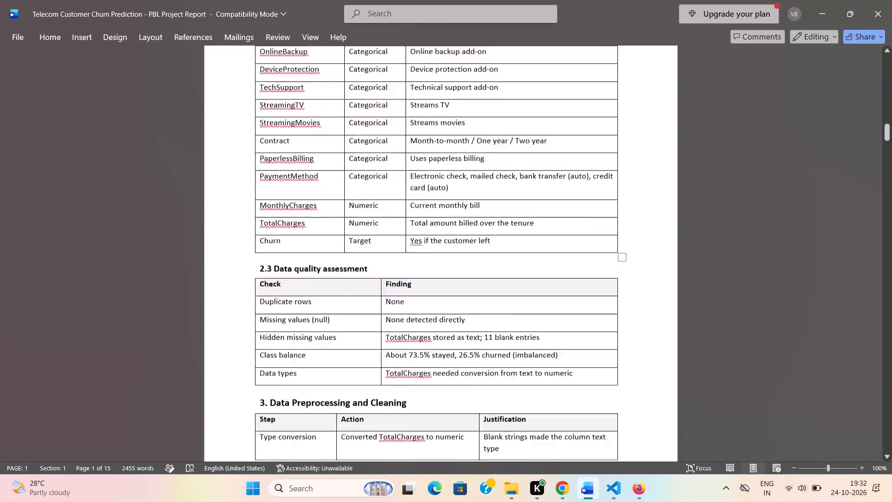
{"action": "scroll", "coordinate": [423, 357], "scroll_direction": "up", "scroll_amount": 20}
Save the report to the F: drive as a PDF named "Telecom Customer Churn Prediction - PBL Project Report".
{"action": "left_click", "coordinate": [23, 35]}
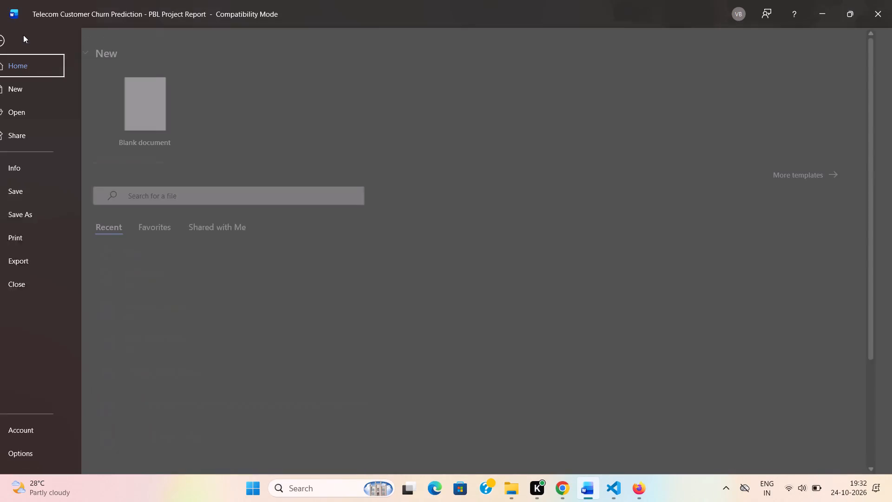
{"action": "left_click", "coordinate": [40, 208]}
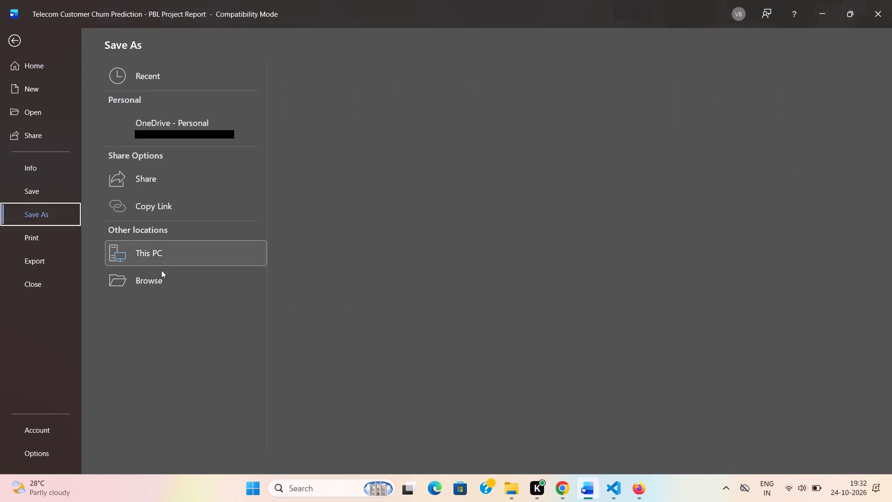
{"action": "left_click", "coordinate": [143, 253]}
{"action": "left_click", "coordinate": [345, 143]}
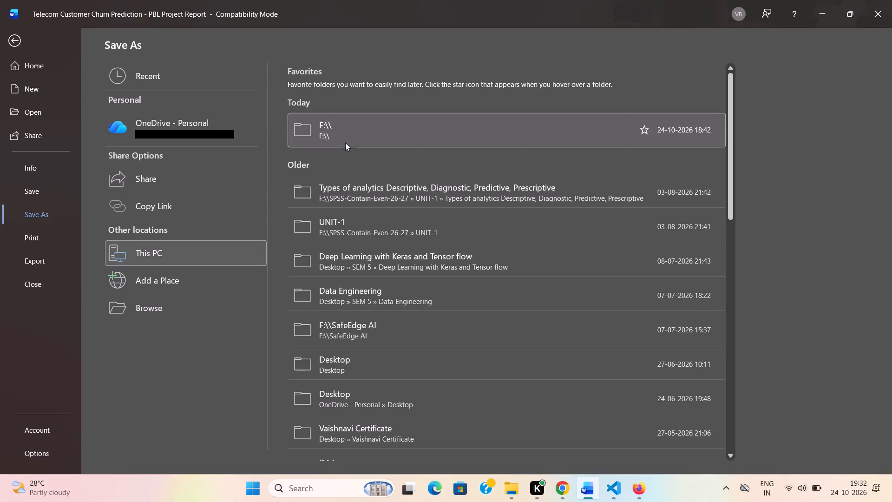
{"action": "left_click", "coordinate": [171, 207]}
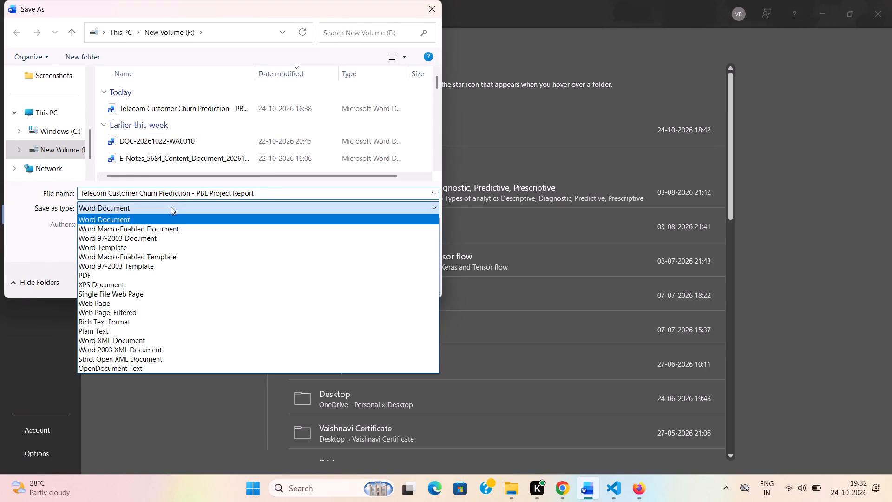
{"action": "left_click", "coordinate": [113, 272]}
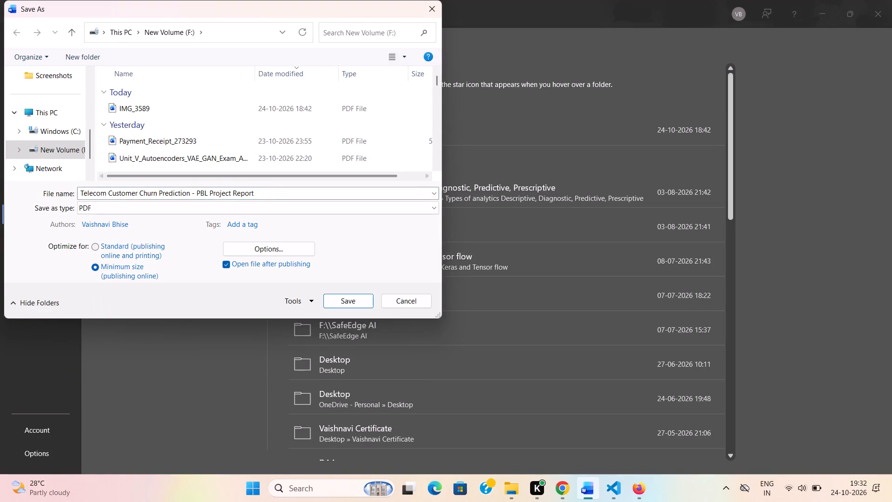
{"action": "left_click", "coordinate": [254, 192]}
{"action": "left_click", "coordinate": [254, 192]}
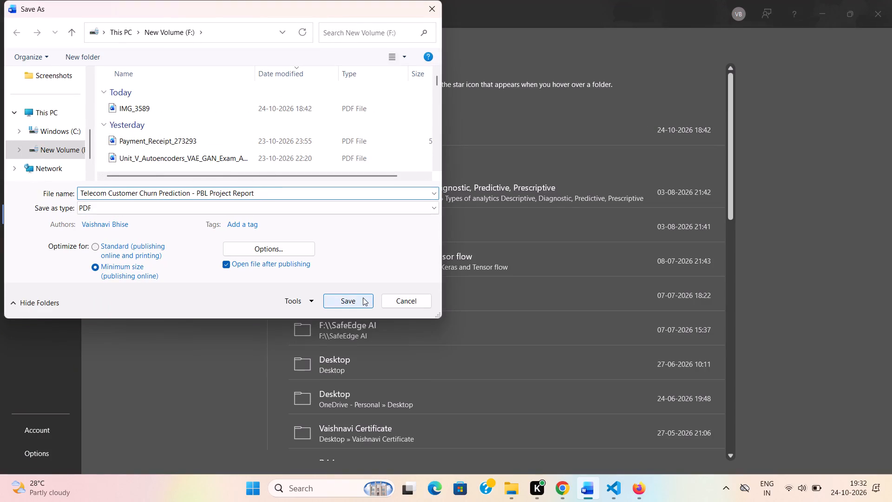
{"action": "left_click", "coordinate": [363, 297]}
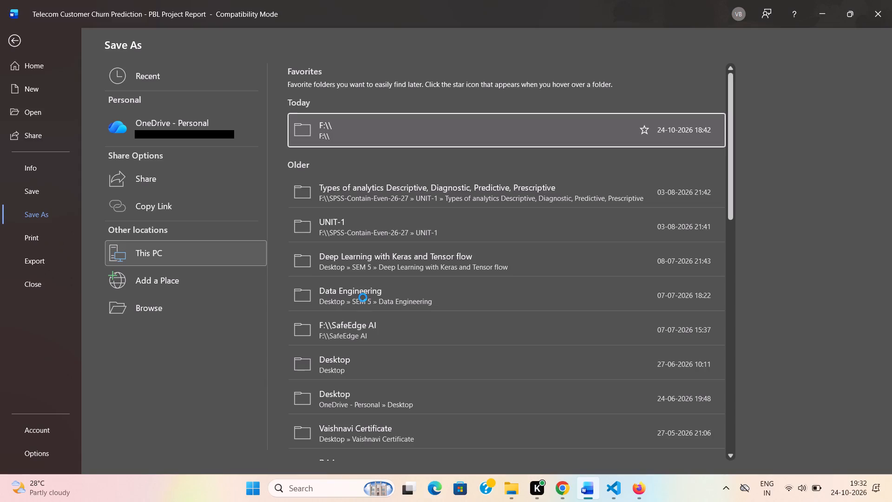
{"action": "left_click", "coordinate": [515, 269]}
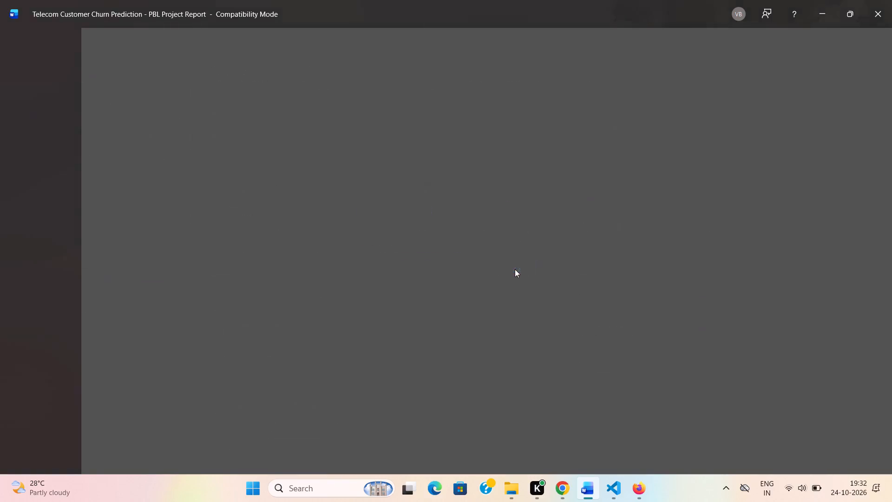
Switch to the telecom-churn-prediction repository on GitHub in Chrome and open its docs entry.
{"action": "left_click", "coordinate": [614, 490]}
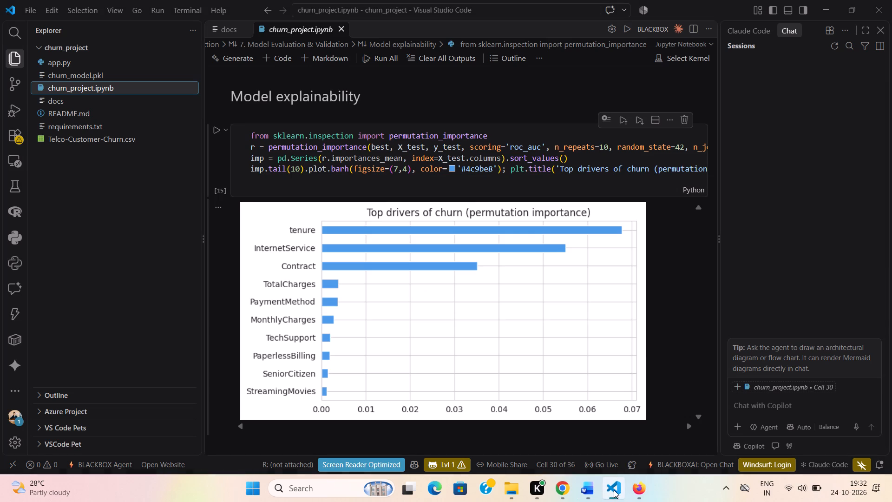
{"action": "left_click", "coordinate": [561, 492]}
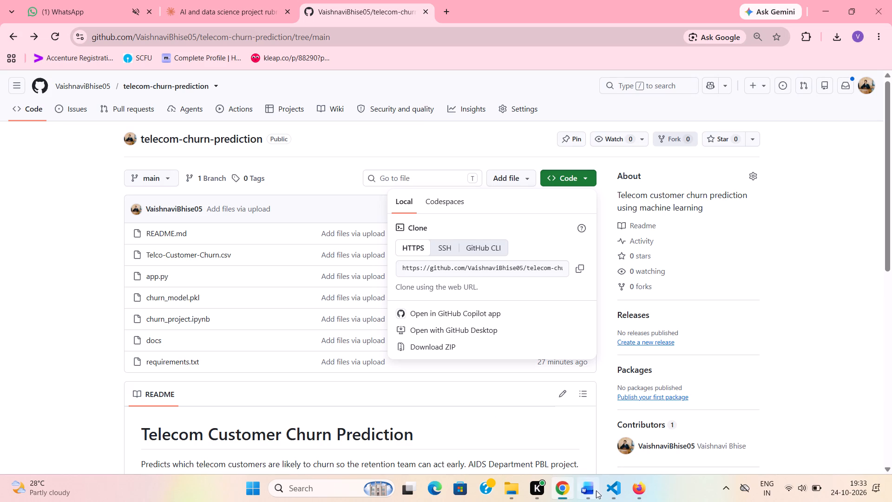
{"action": "left_click", "coordinate": [472, 411]}
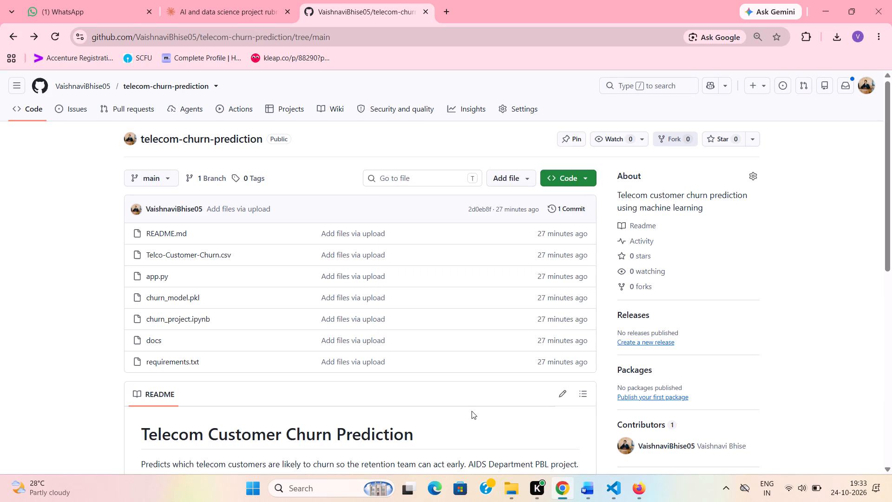
{"action": "left_click", "coordinate": [151, 341]}
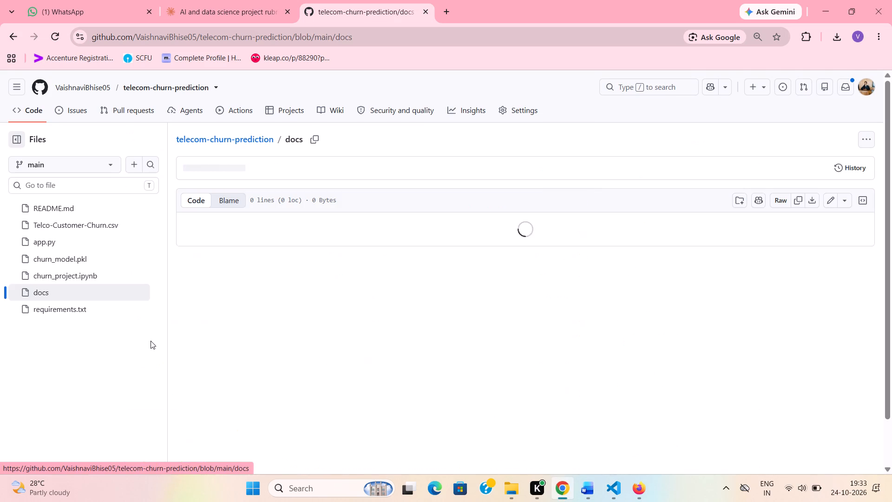
Inspect the docs entry in the "Add files via upload" commit, and return to the docs file page.
{"action": "left_click", "coordinate": [295, 168]}
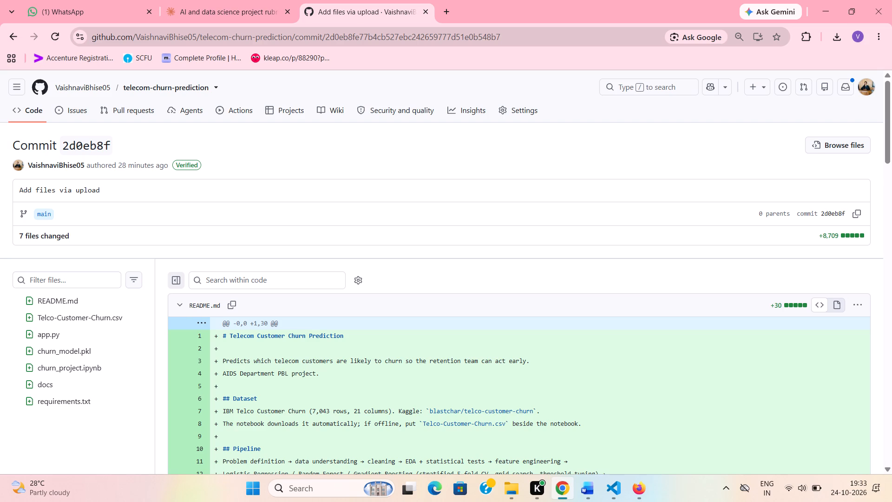
{"action": "scroll", "coordinate": [248, 281], "scroll_direction": "down", "scroll_amount": 7}
{"action": "scroll", "coordinate": [248, 281], "scroll_direction": "up", "scroll_amount": 14}
{"action": "left_click", "coordinate": [43, 383]}
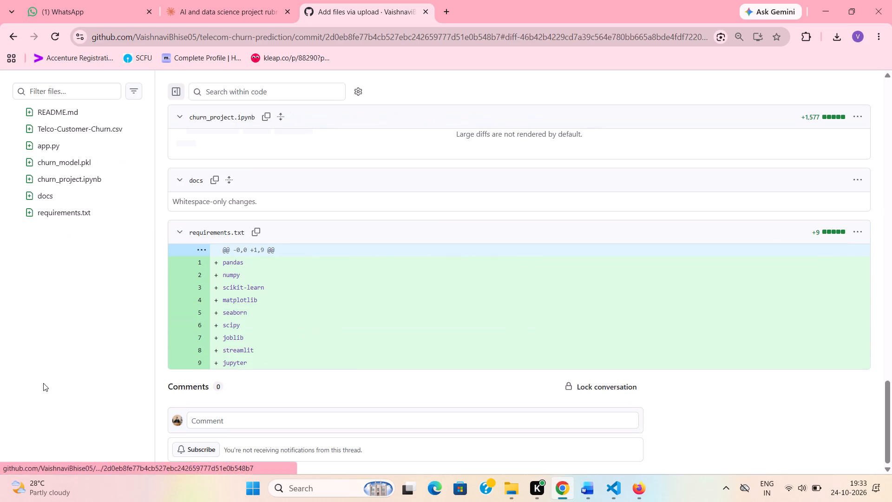
{"action": "scroll", "coordinate": [77, 275], "scroll_direction": "up", "scroll_amount": 5}
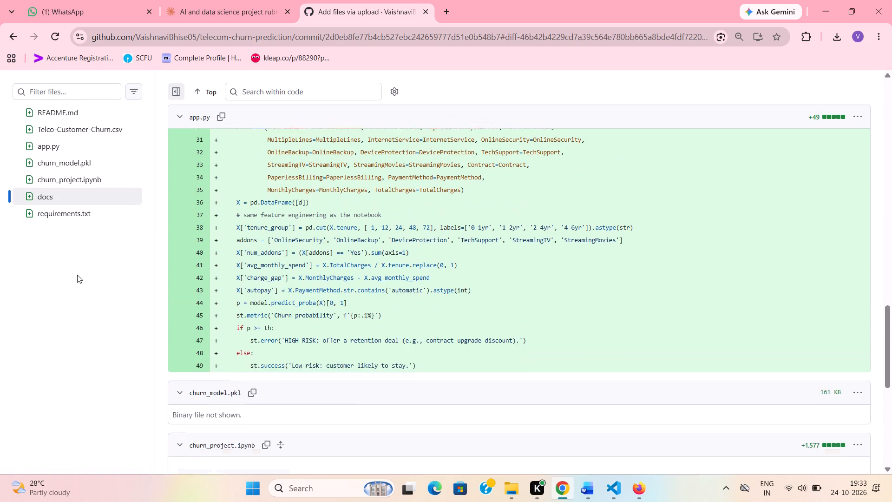
{"action": "left_click", "coordinate": [13, 30]}
{"action": "left_click", "coordinate": [13, 30]}
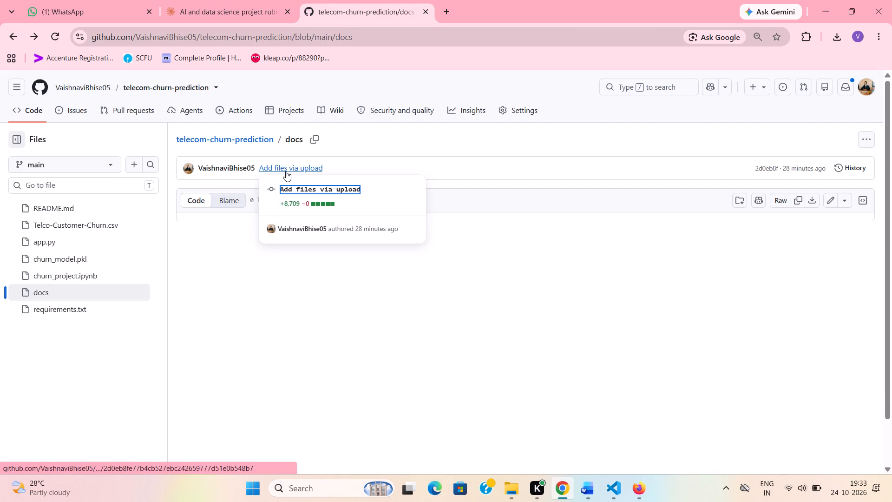
Reopen the "Add files via upload" commit and look through its file changes, including docs, README.md, app.py and requirements.txt.
{"action": "left_click", "coordinate": [286, 189]}
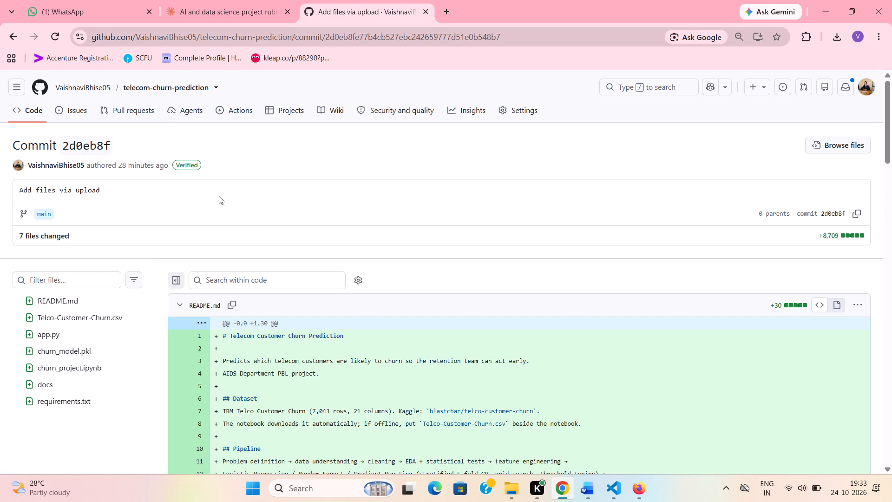
{"action": "left_click", "coordinate": [136, 192]}
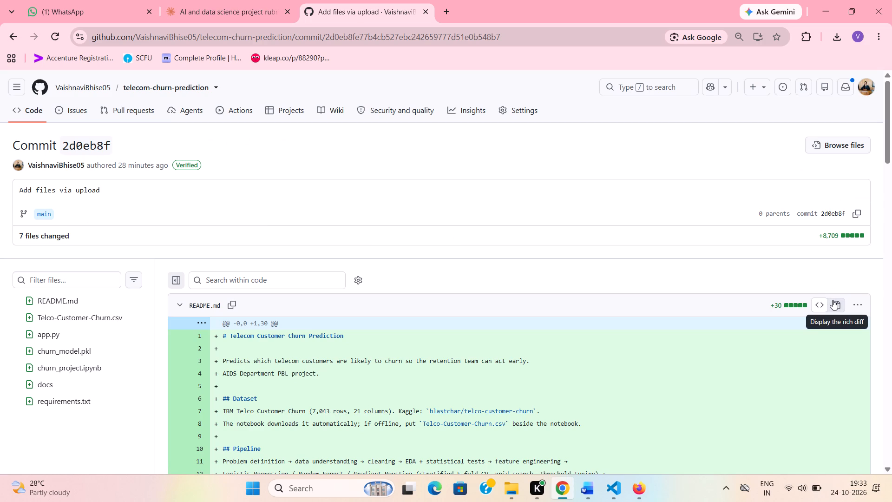
{"action": "left_click", "coordinate": [32, 383]}
{"action": "scroll", "coordinate": [129, 343], "scroll_direction": "up", "scroll_amount": 4}
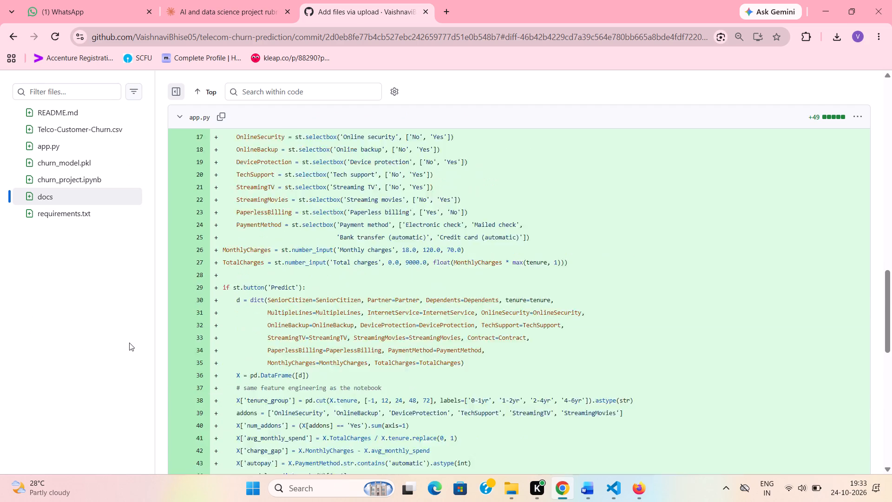
{"action": "scroll", "coordinate": [129, 343], "scroll_direction": "up", "scroll_amount": 9}
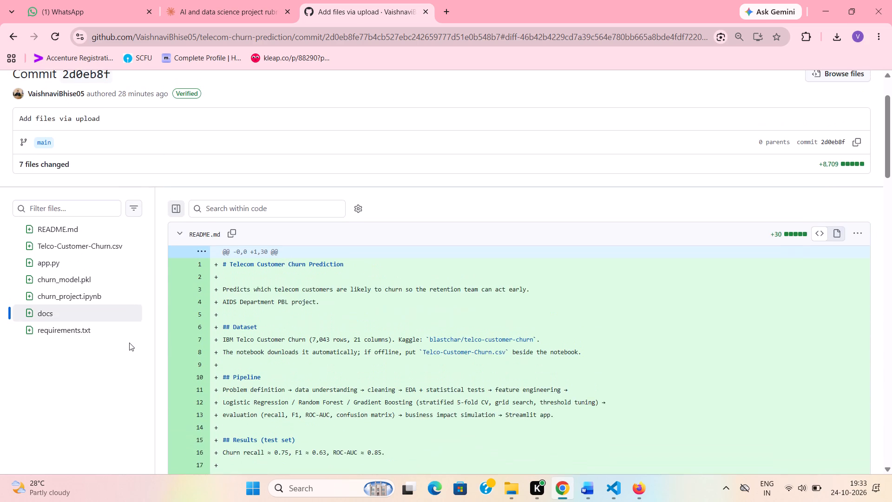
{"action": "scroll", "coordinate": [129, 343], "scroll_direction": "up", "scroll_amount": 1}
{"action": "scroll", "coordinate": [170, 337], "scroll_direction": "down", "scroll_amount": 7}
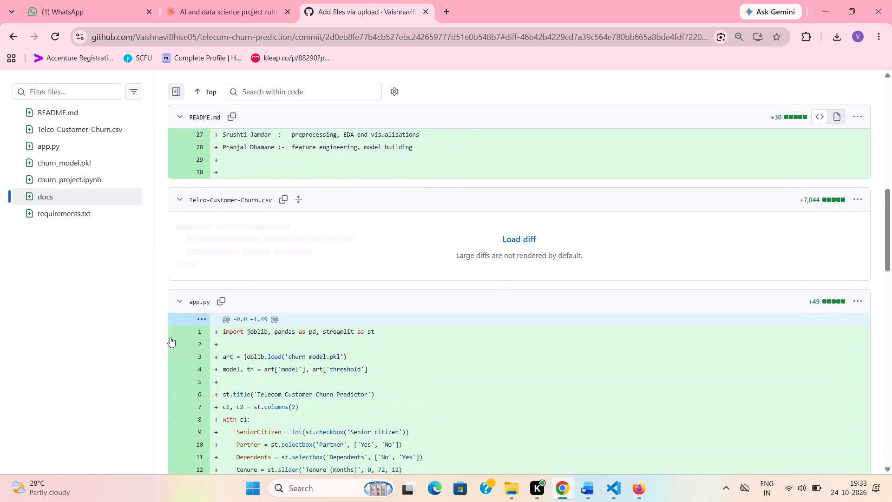
{"action": "scroll", "coordinate": [170, 337], "scroll_direction": "down", "scroll_amount": 15}
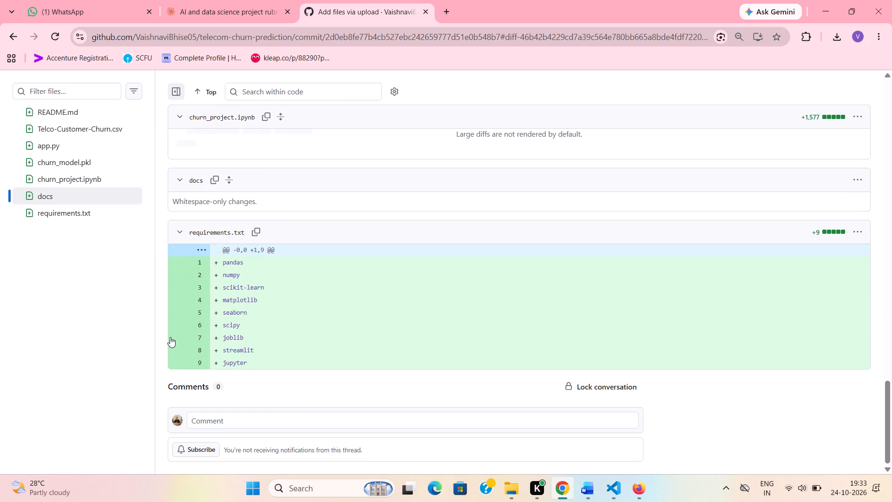
{"action": "scroll", "coordinate": [170, 337], "scroll_direction": "down", "scroll_amount": 1}
View the docs file from the commit, check its available file actions, and go back to the repository's root.
{"action": "left_click", "coordinate": [853, 177]}
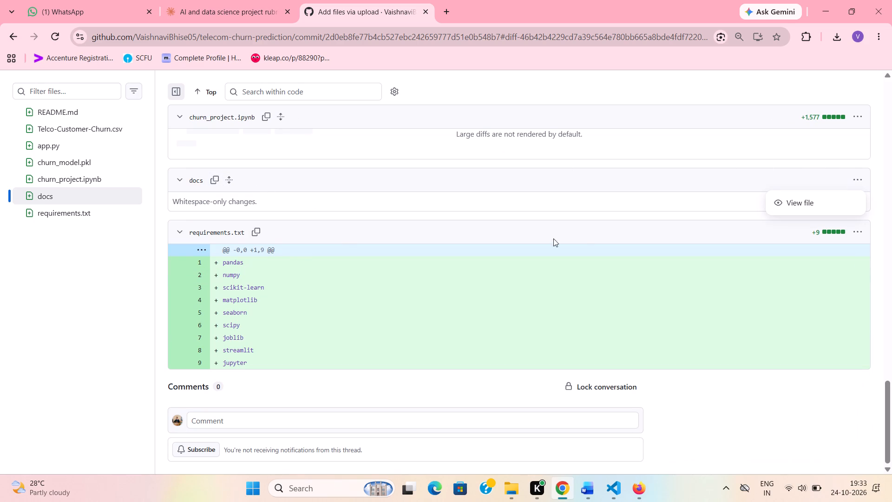
{"action": "left_click", "coordinate": [808, 202]}
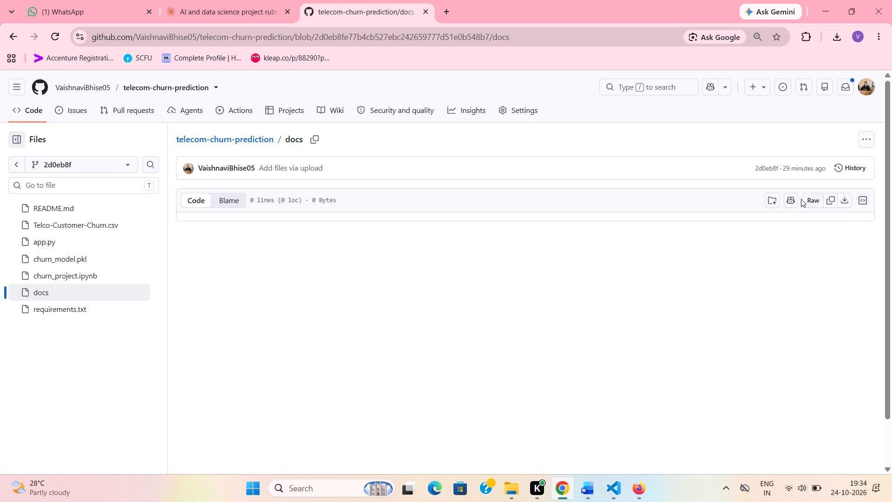
{"action": "left_click", "coordinate": [776, 201]}
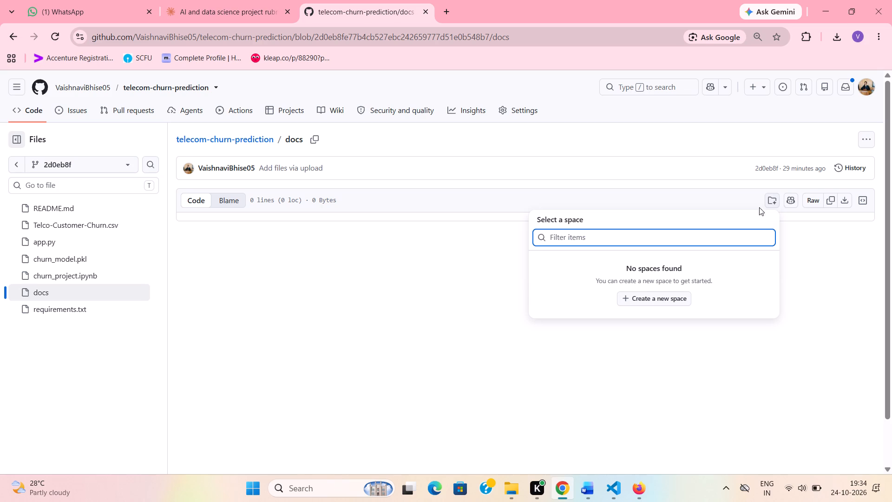
{"action": "left_click", "coordinate": [659, 325]}
{"action": "left_click", "coordinate": [866, 146]}
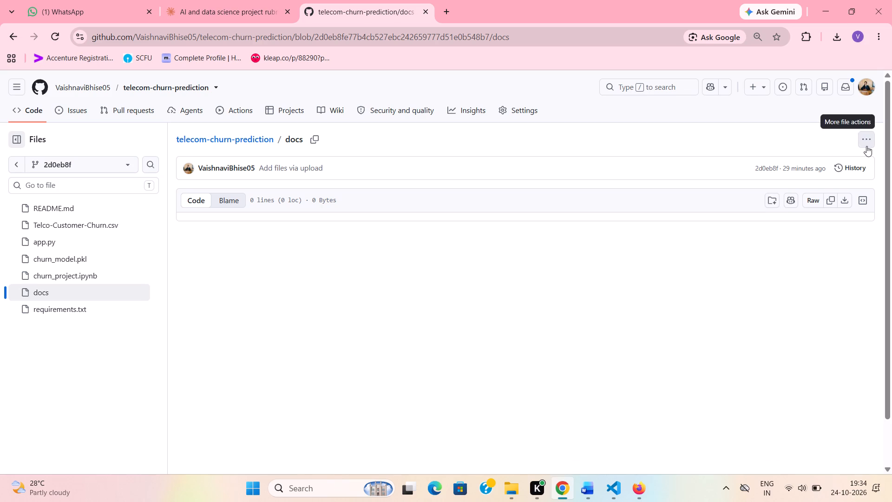
{"action": "left_click", "coordinate": [466, 363]}
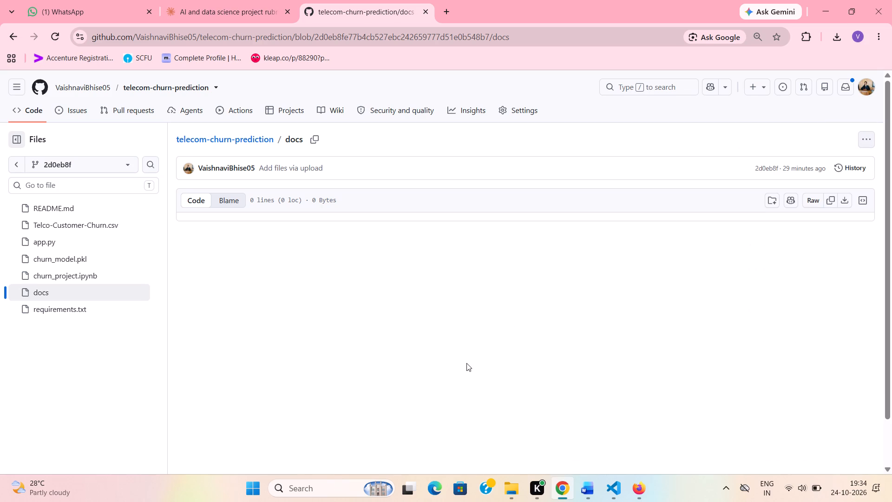
{"action": "left_click", "coordinate": [246, 139]}
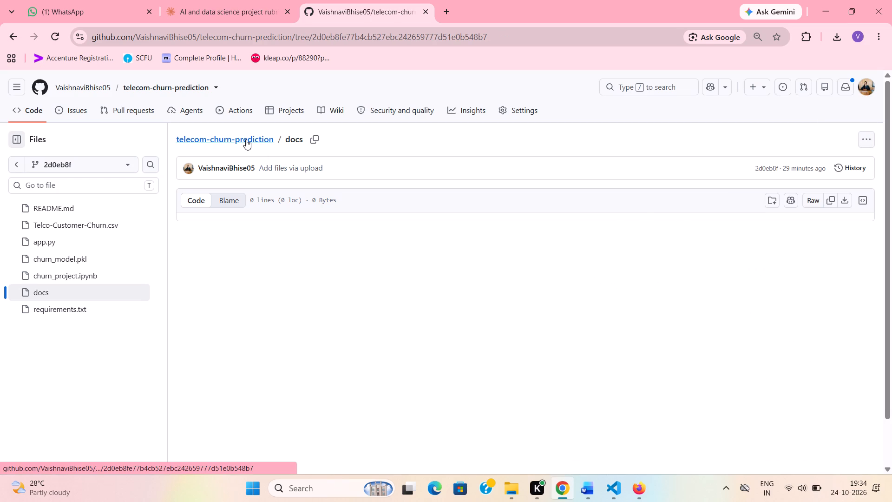